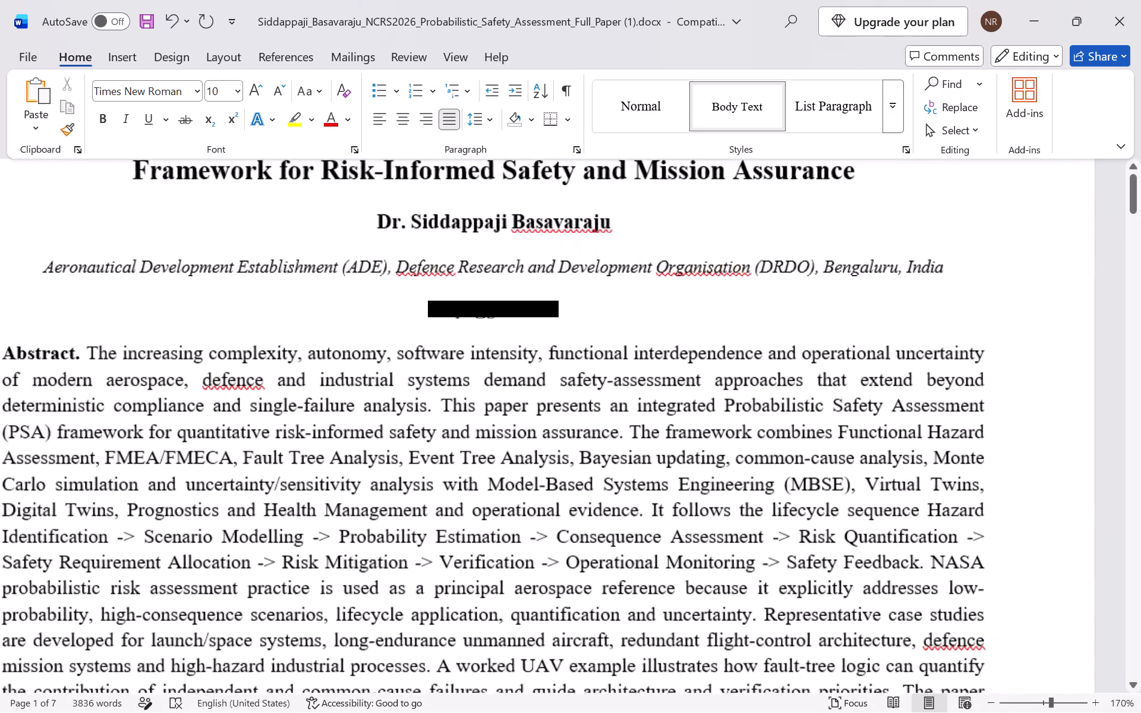
Review the full paper on Probabilistic Safety Assessment from its title page through to the references and last page.
ctrl+scroll(635, 342, up, 1)
scroll(635, 342, up, 1)
ctrl+scroll(635, 342, down, 1)
ctrl+scroll(635, 342, up, 1)
scroll(635, 342, right, 1)
scroll(635, 342, up, 1)
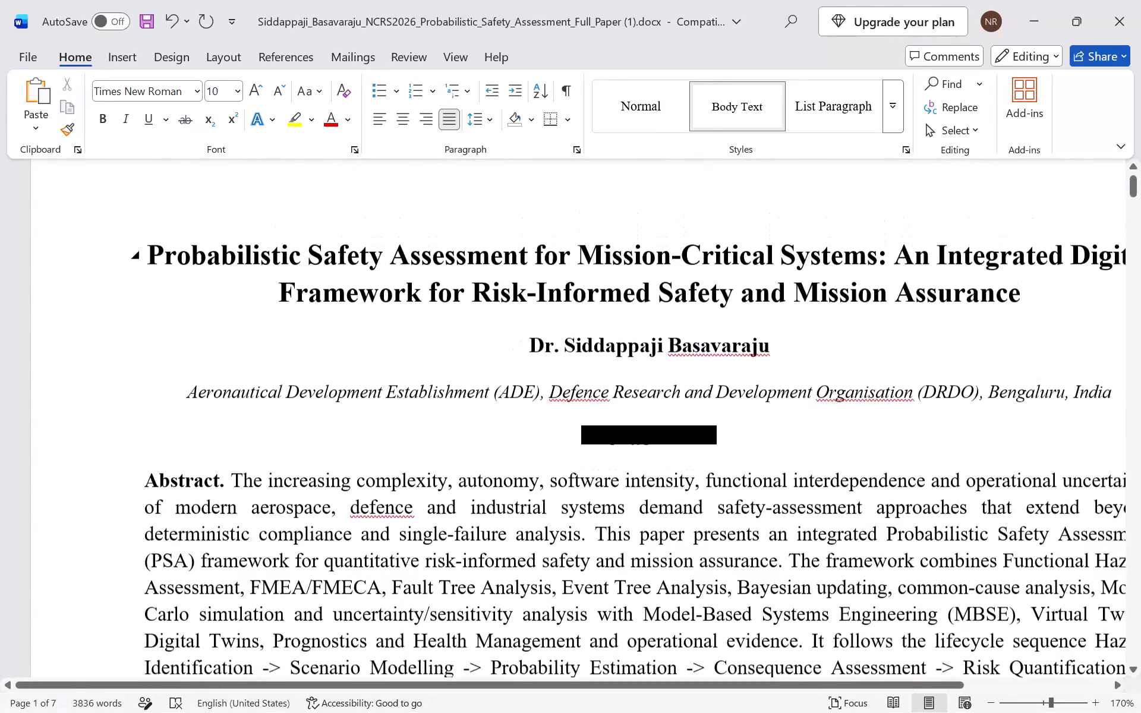
scroll(635, 342, up, 1)
scroll(635, 342, down, 6)
ctrl+scroll(635, 342, down, 2)
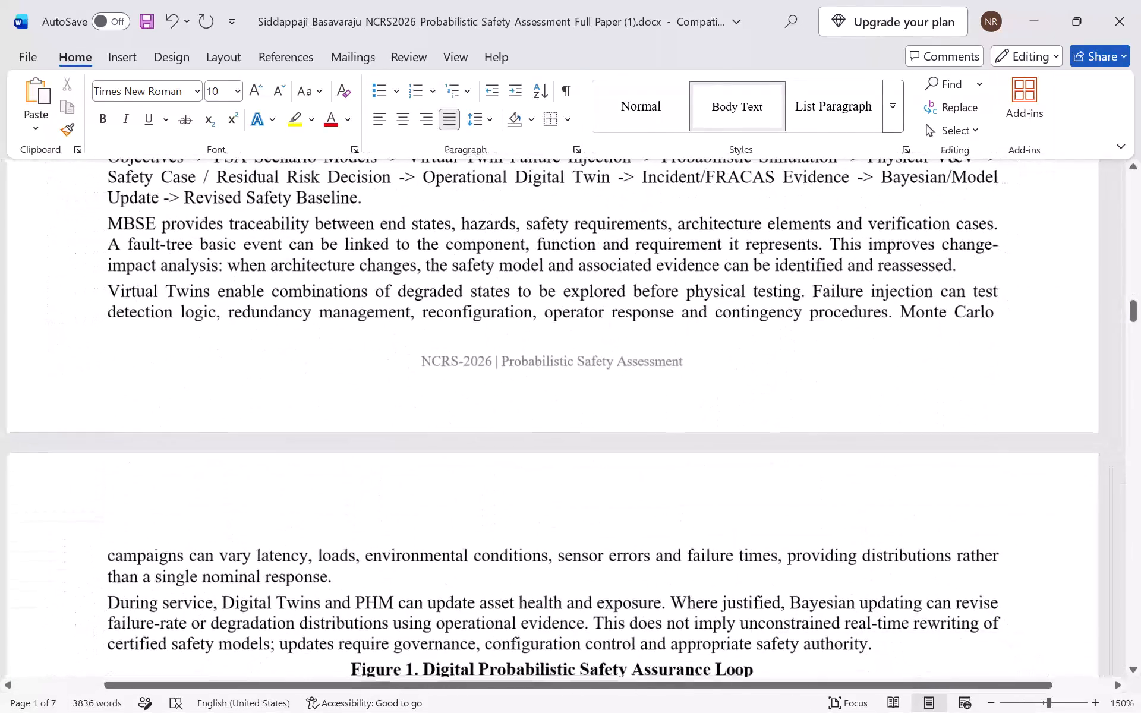
ctrl+scroll(635, 342, down, 3)
scroll(635, 342, down, 9)
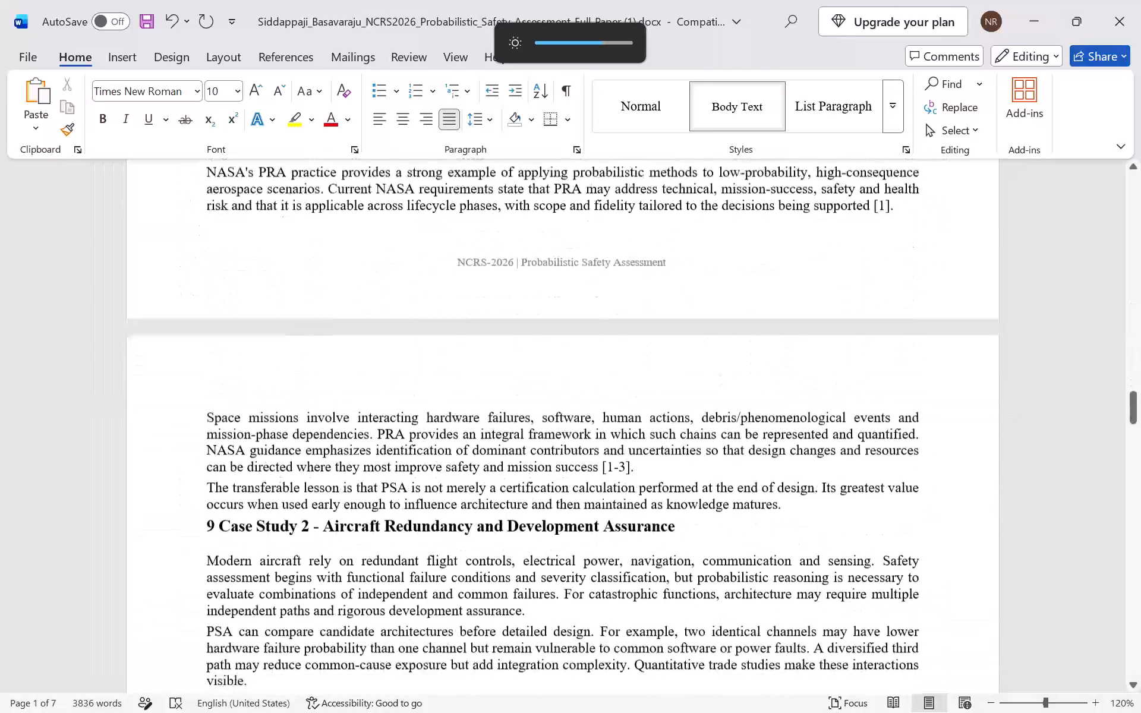
scroll(635, 342, down, 16)
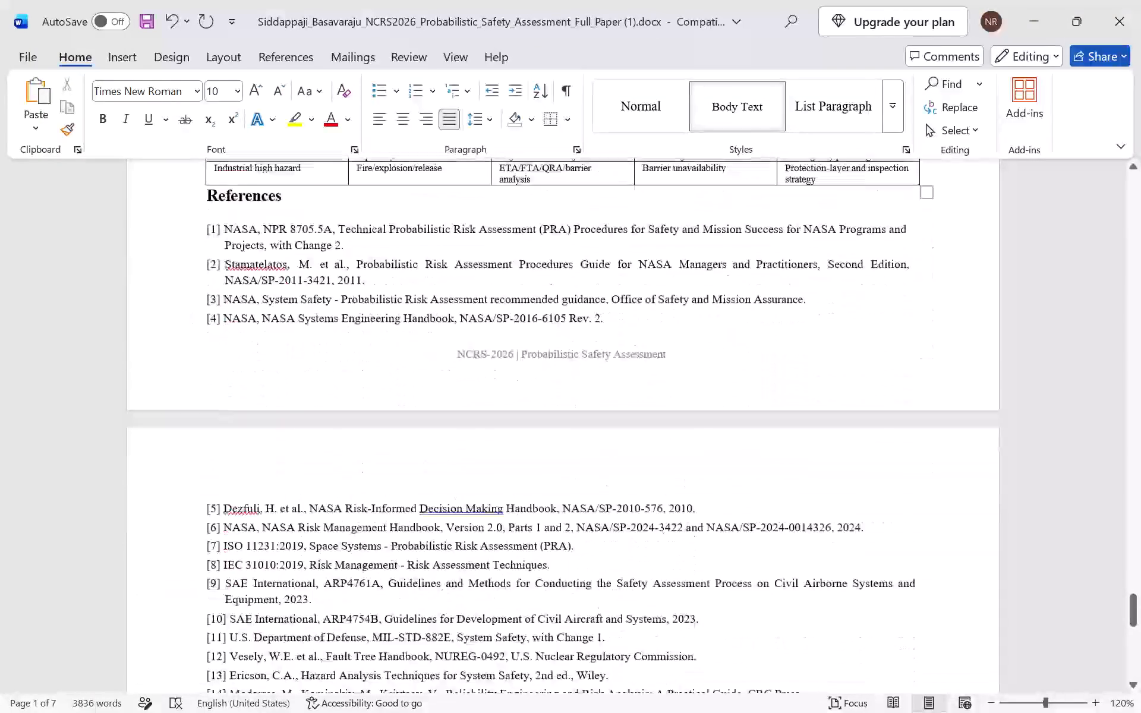
scroll(635, 342, down, 11)
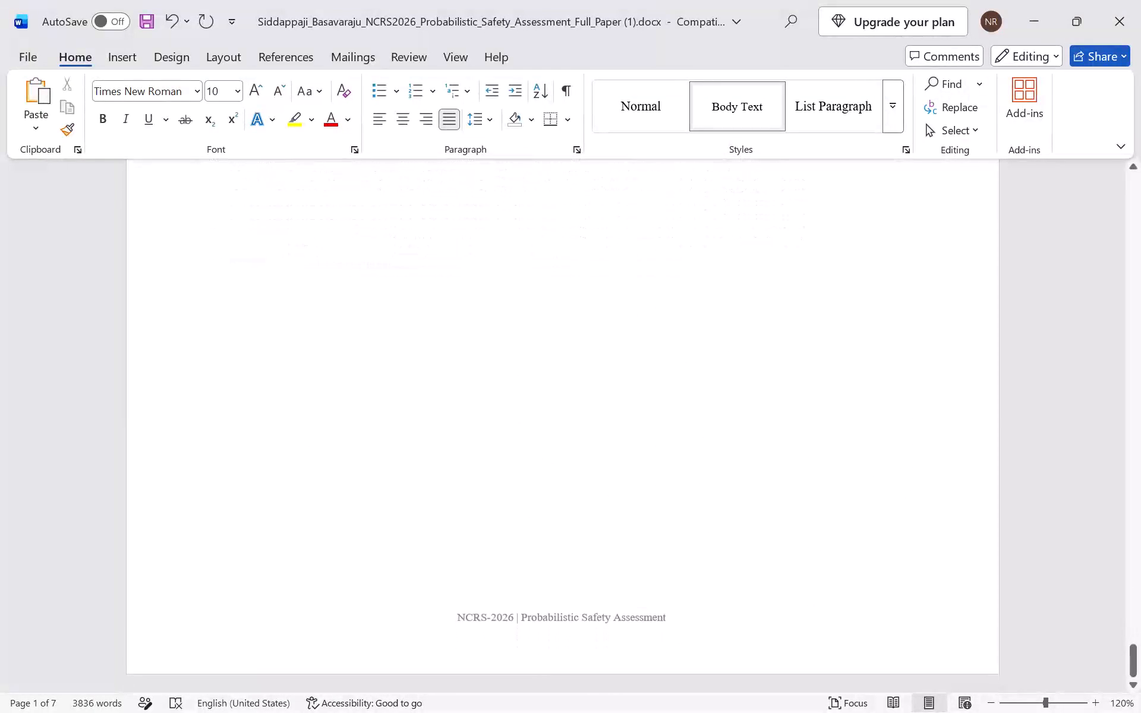
Save the full paper document.
scroll(635, 342, up, 8)
key(ctrl+s)
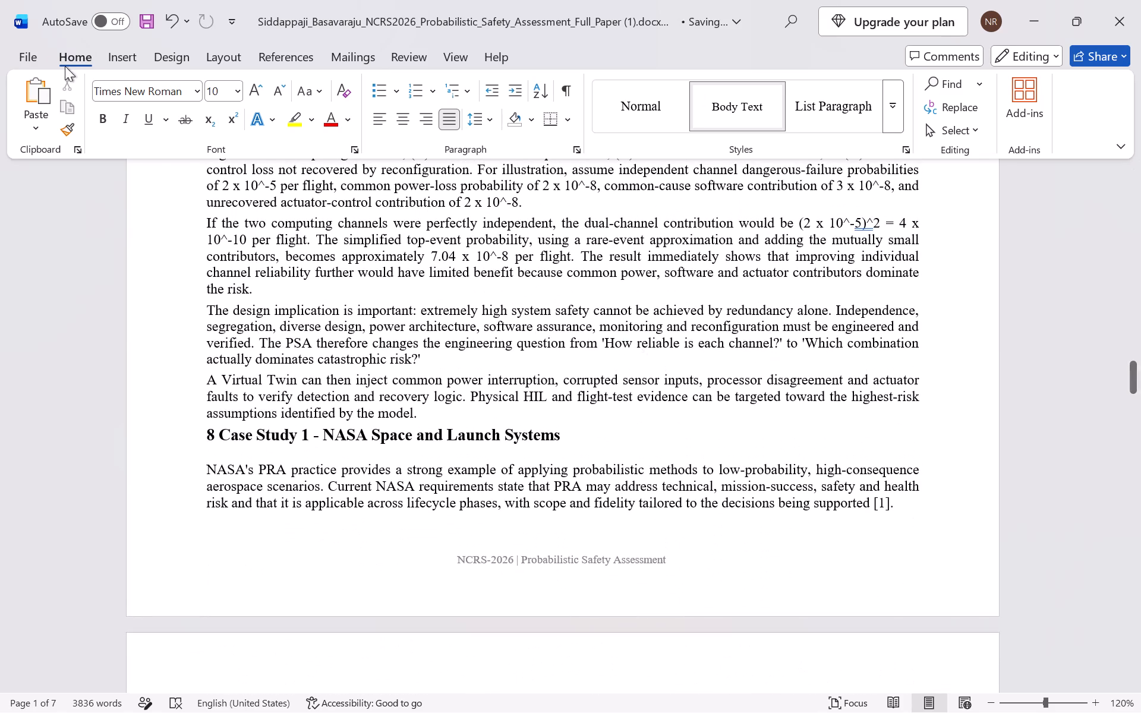
Copy the paper's full two-line title from its first page and switch to the CONSENT FORM document.
scroll(452, 563, up, 11)
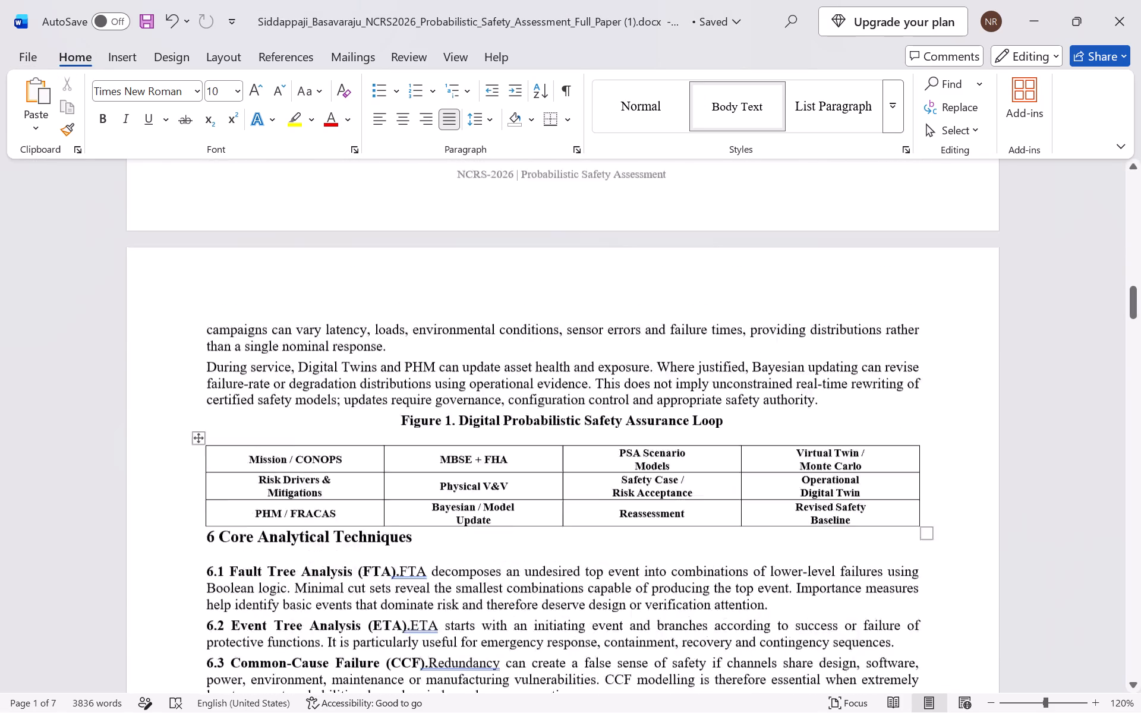
scroll(452, 563, up, 13)
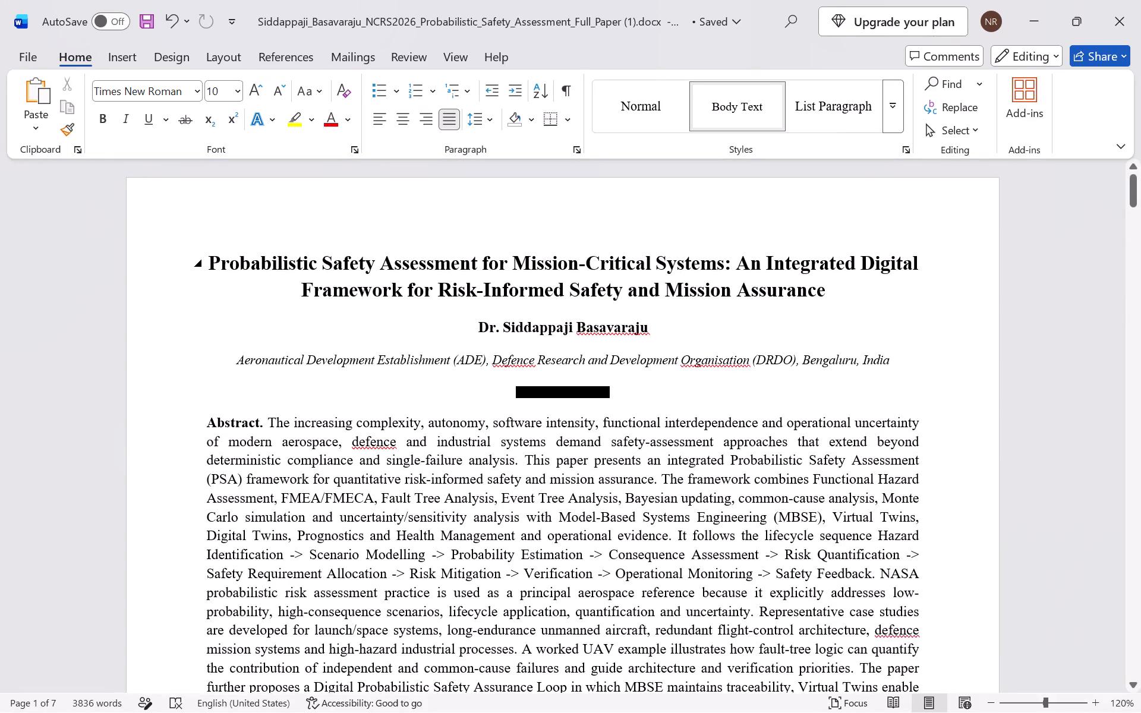
drag(835, 288, 254, 248)
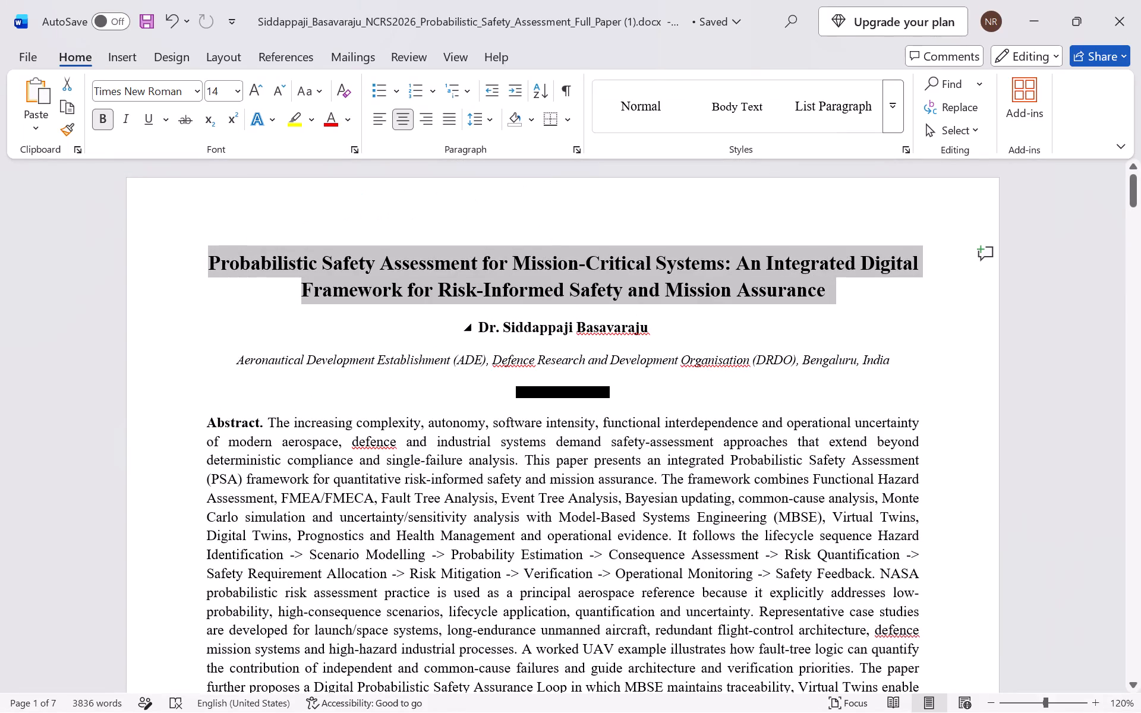
key(ctrl+c)
click(811, 361)
key(alt+Tab)
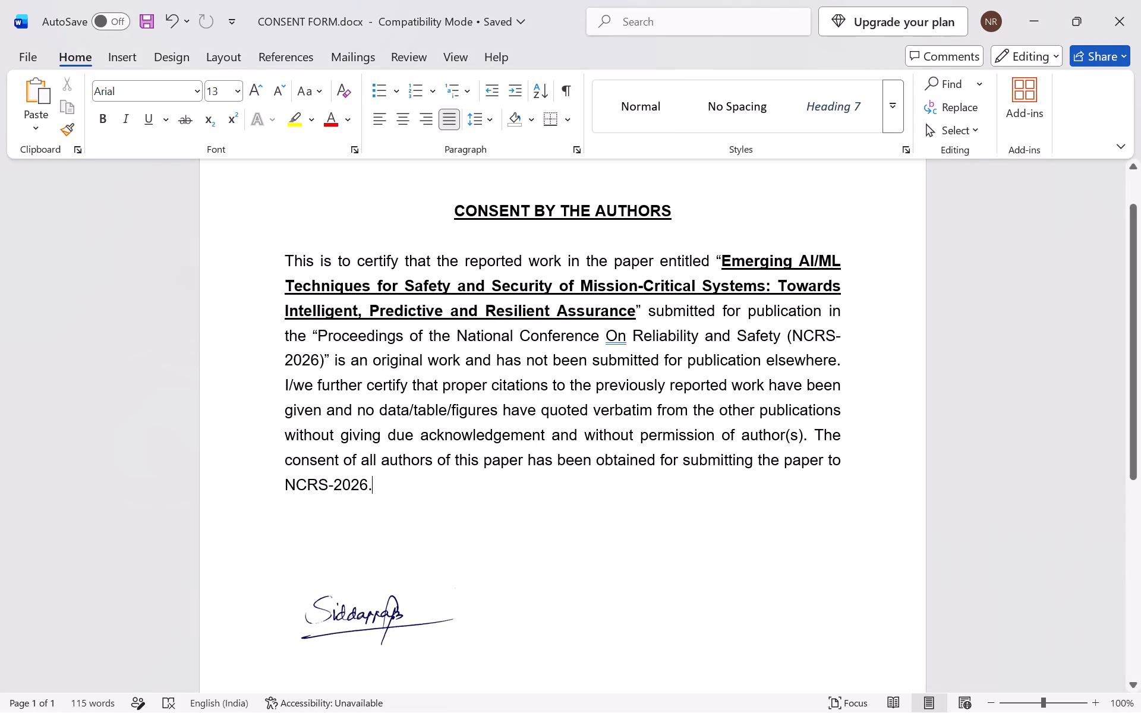
Replace the underlined paper title in the consent statement with the copied title, pasted as text only, and save the form.
drag(636, 311, 732, 259)
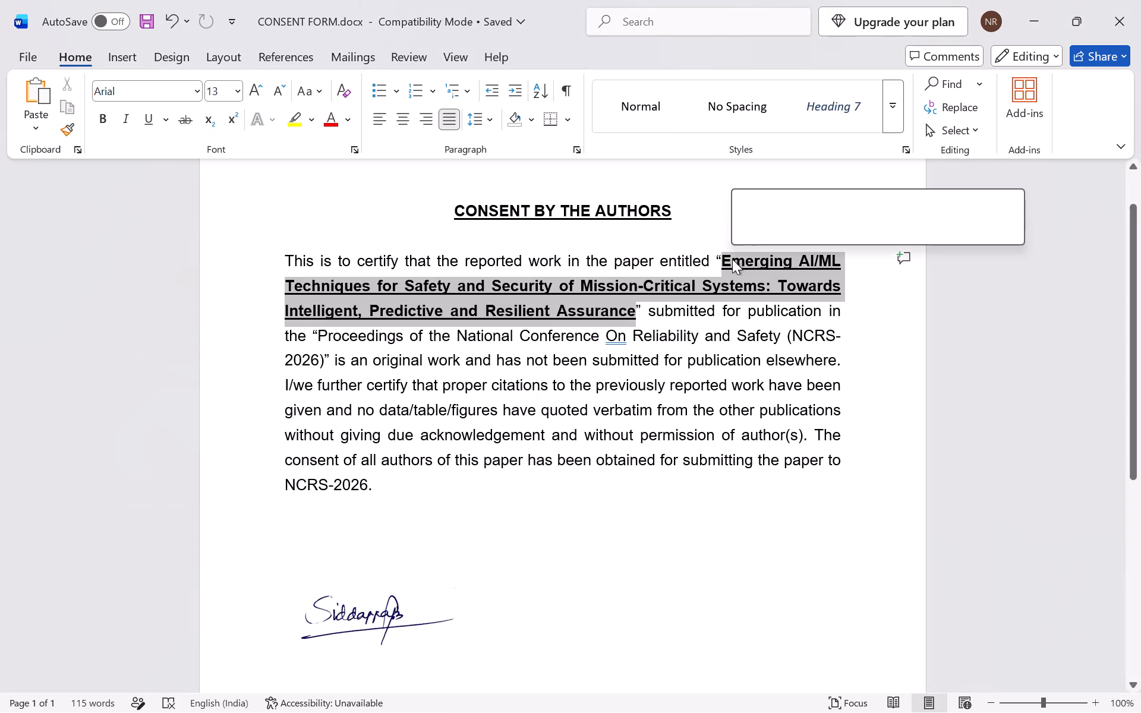
key(ctrl+v)
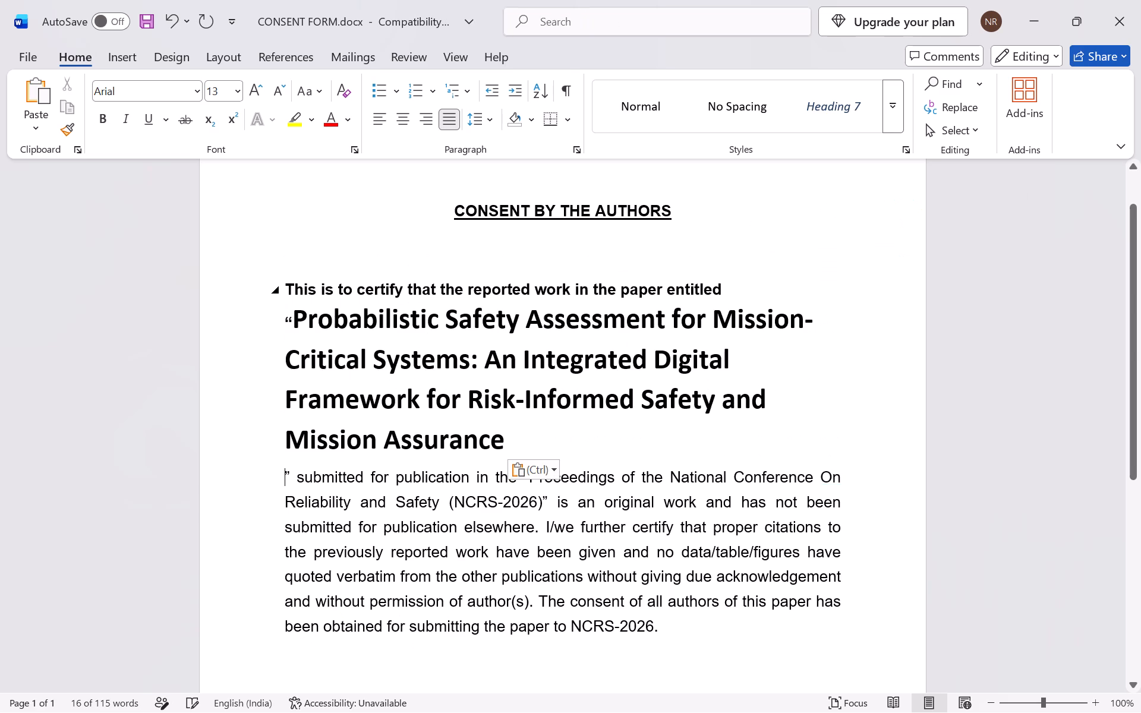
key(ctrl+z)
right_click(727, 278)
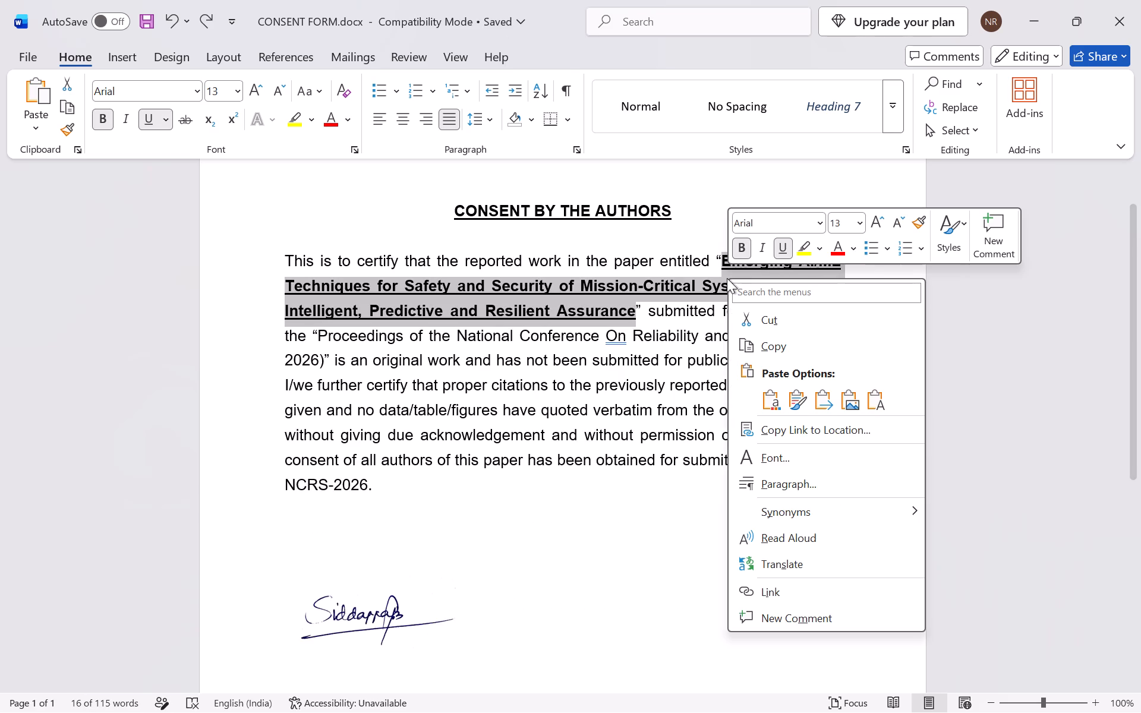
click(863, 392)
click(904, 339)
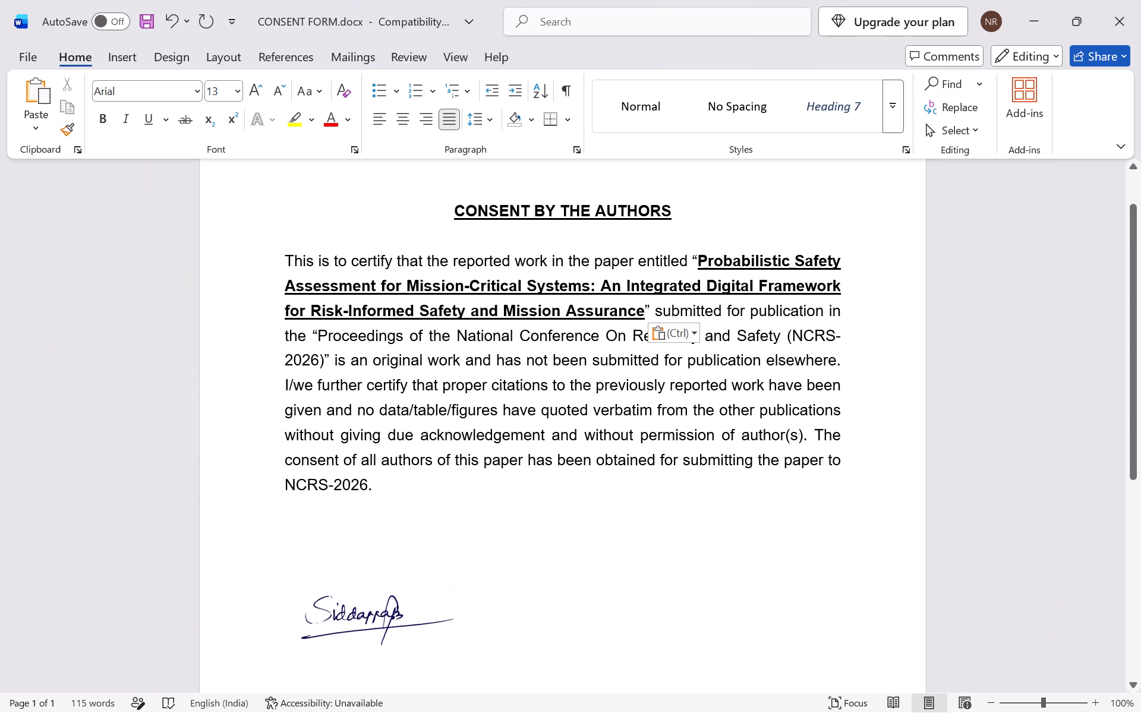
key(ctrl+s)
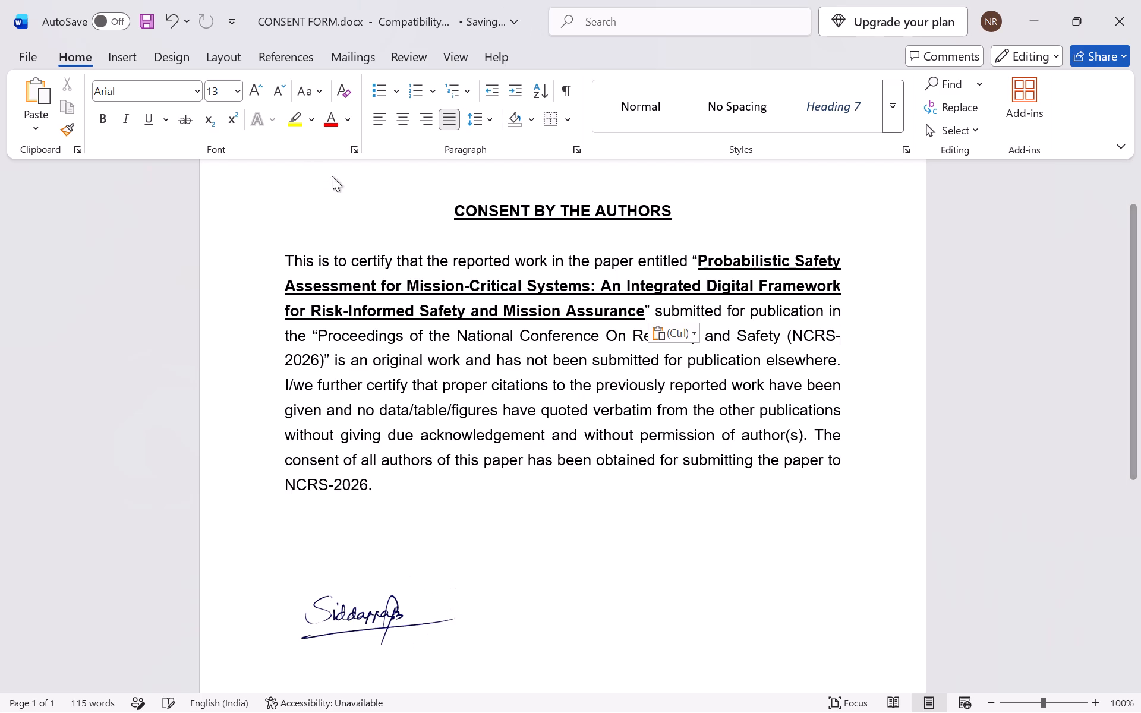
Export the full paper as a PDF to the Downloads folder, adding the prefix 1 to the suggested file name.
key(alt+Tab)
click(39, 50)
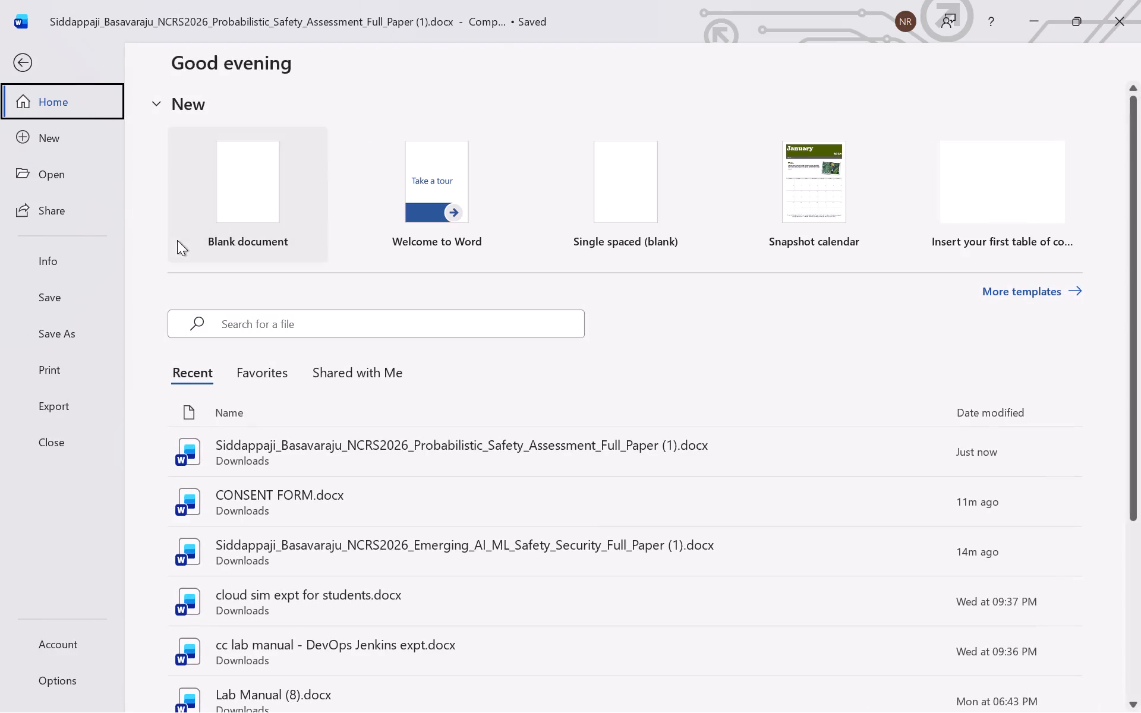
click(65, 403)
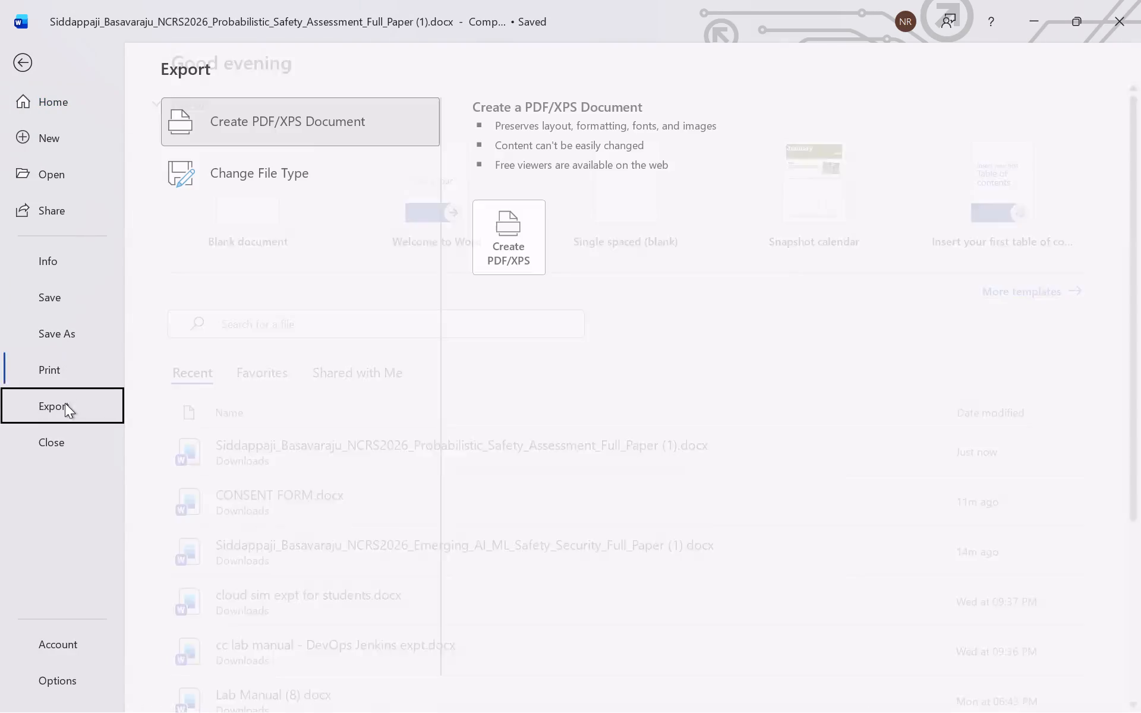
double_click(350, 111)
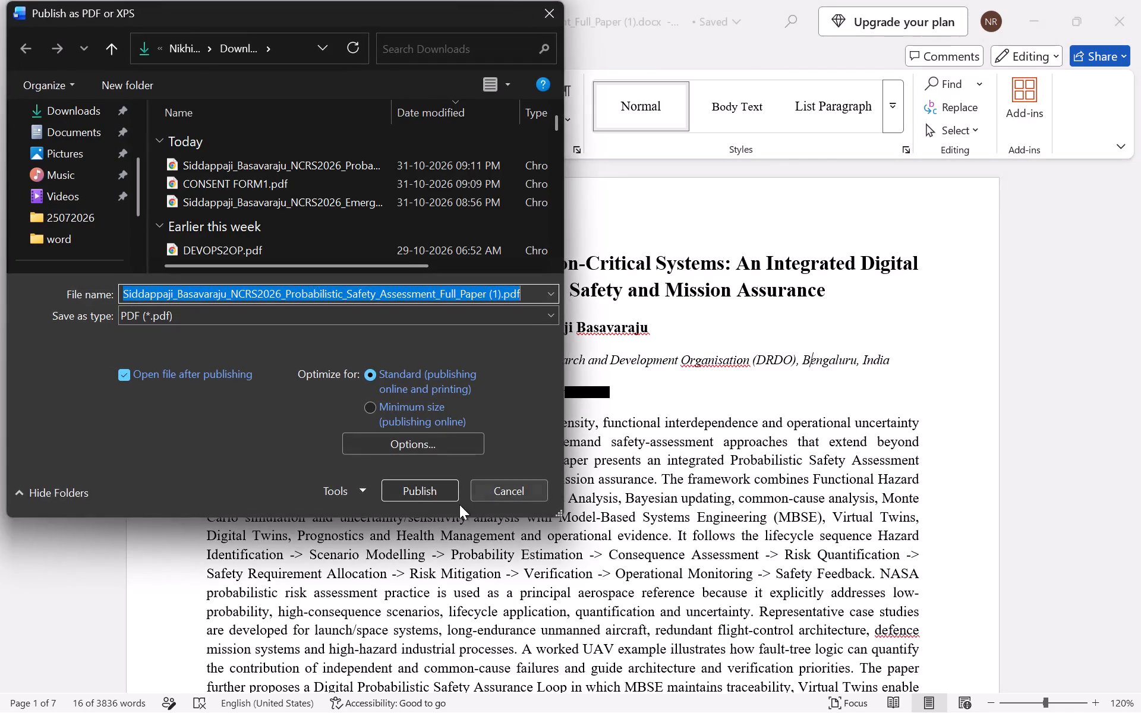
click(420, 490)
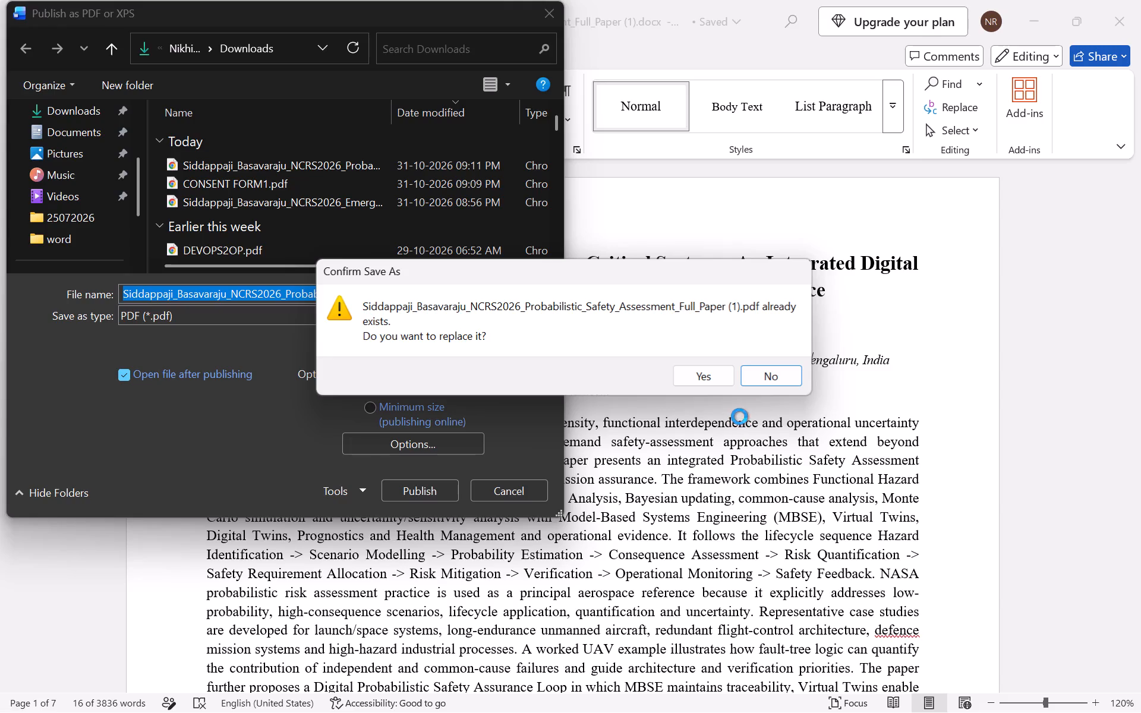
click(787, 374)
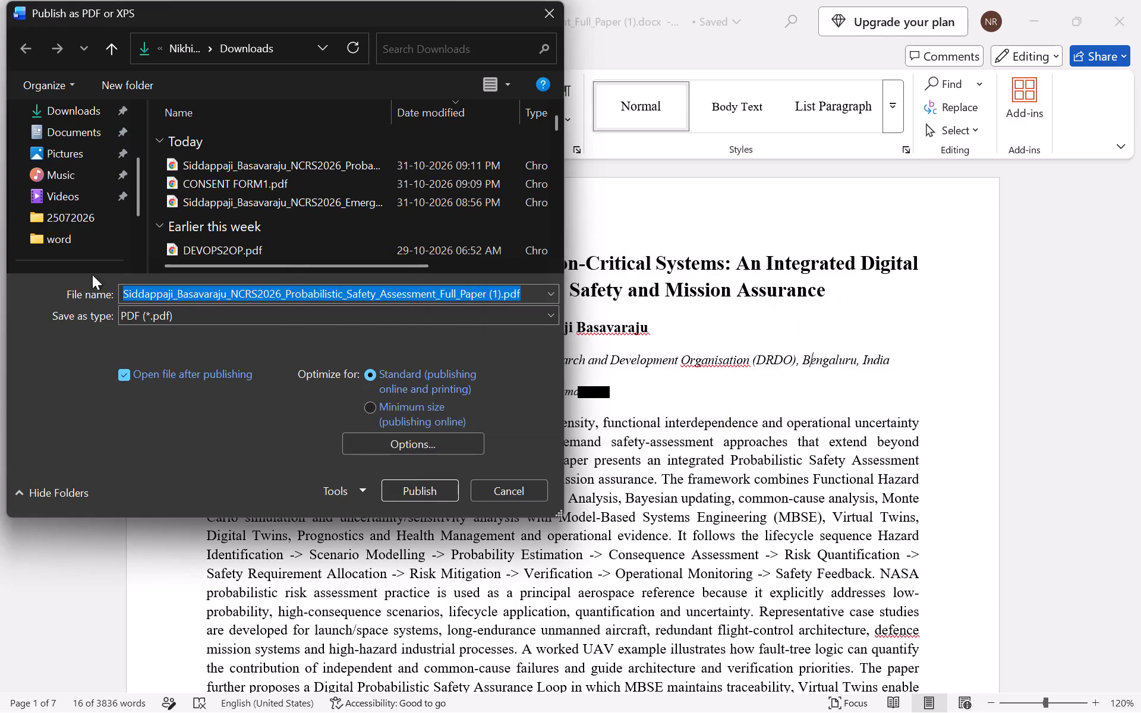
click(140, 301)
click(131, 300)
click(124, 296)
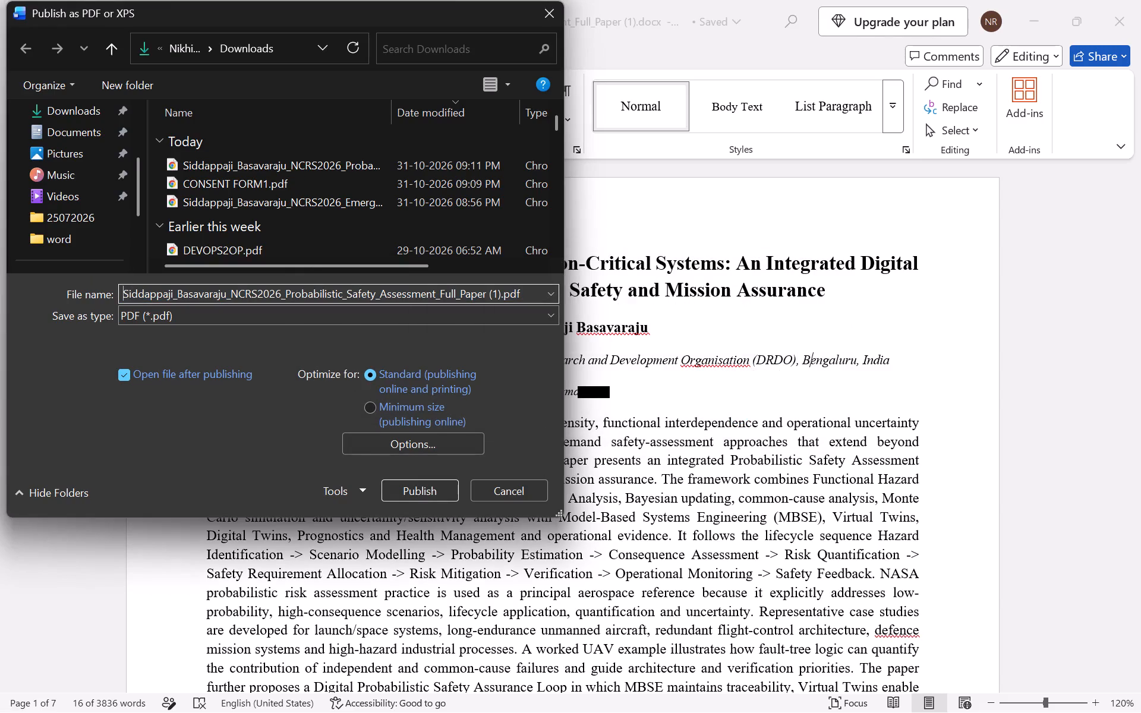
text(1`)
key(BackSpace)
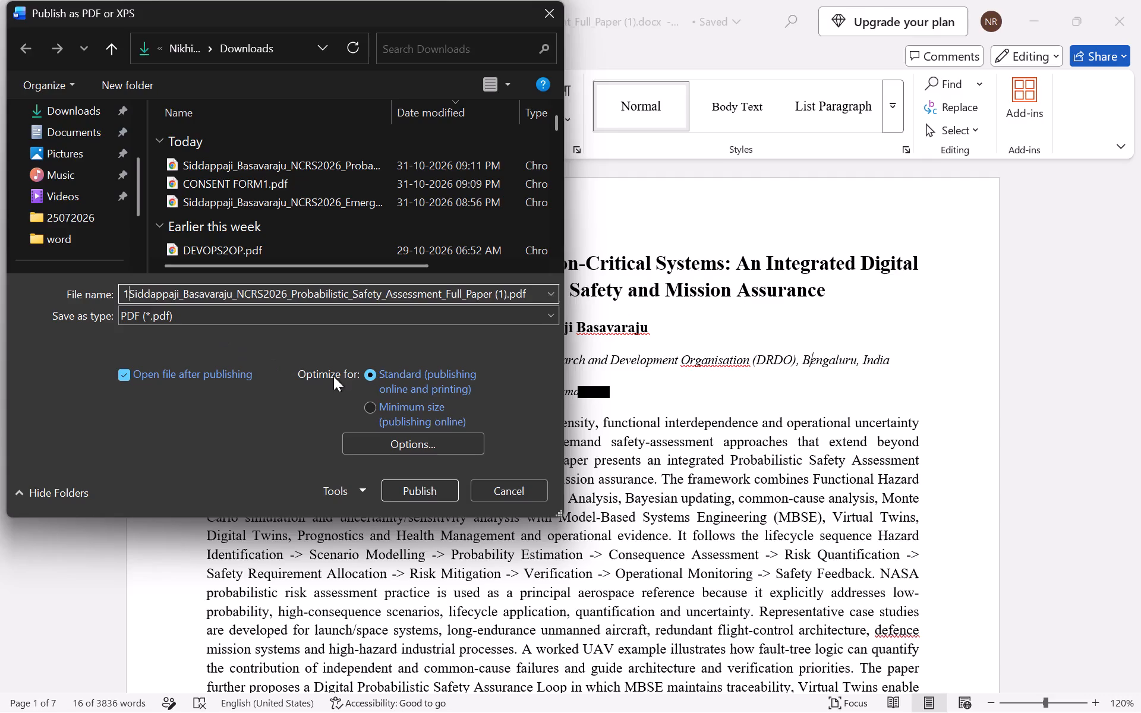
click(429, 493)
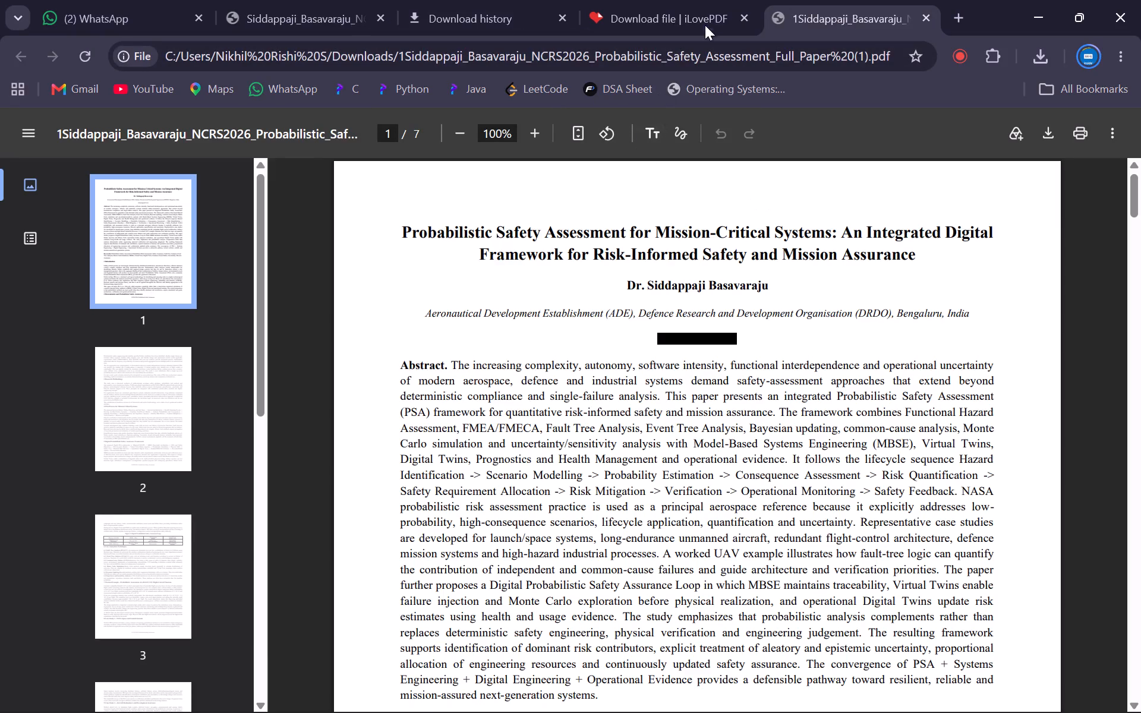
Export the CONSENT FORM document as a PDF named CONSENT FORM2 in the Downloads folder.
key(alt+Tab)
key(alt+Tab)
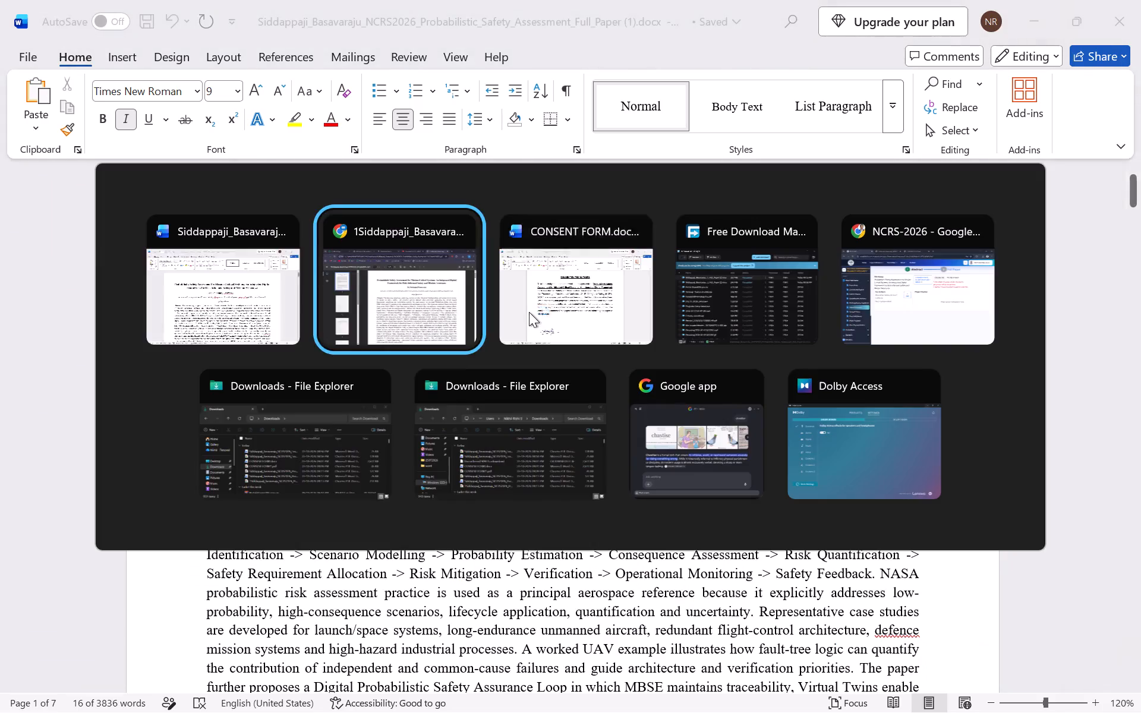
key(alt+Tab)
click(23, 59)
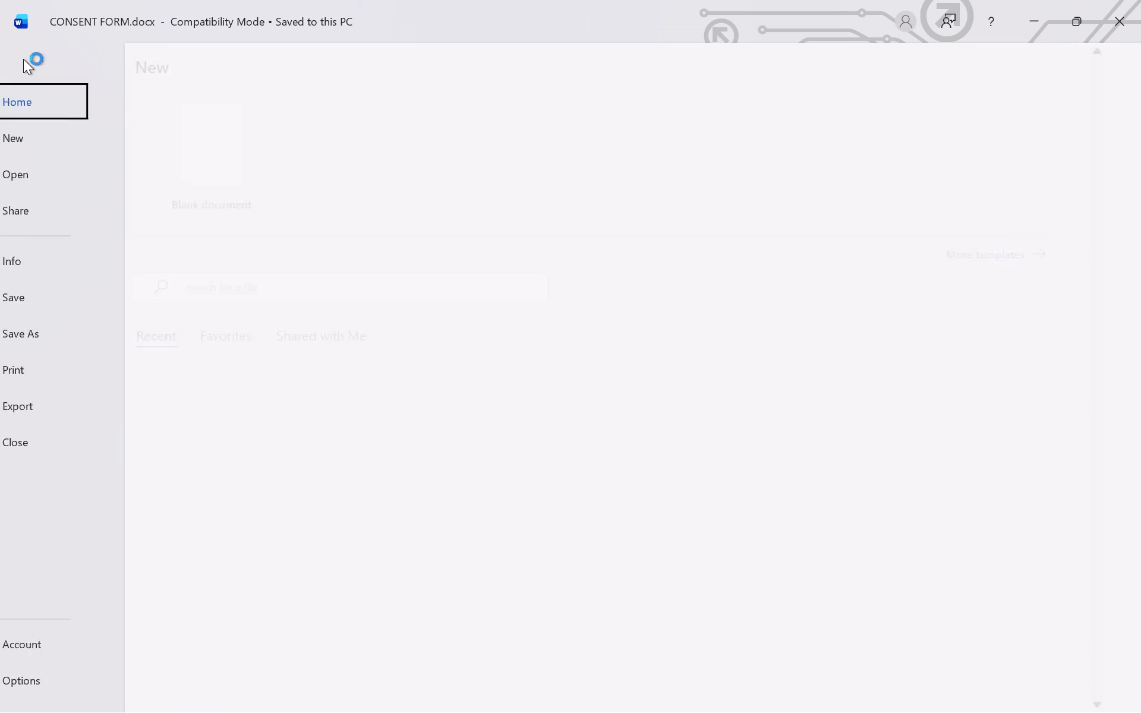
click(68, 406)
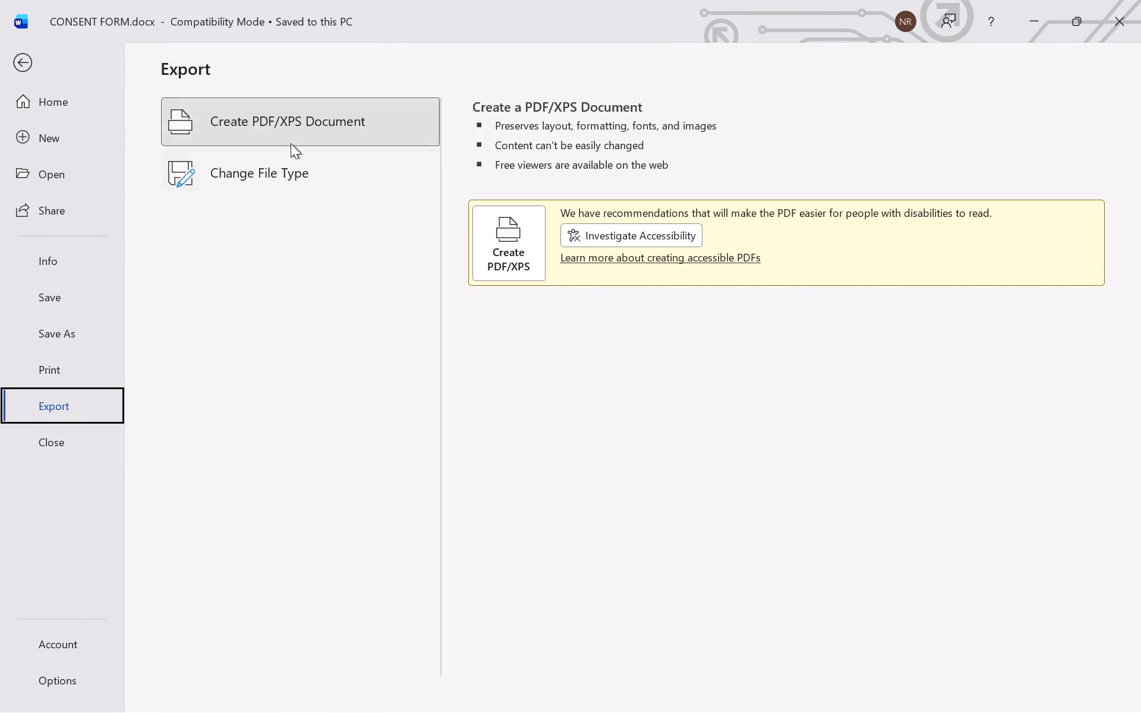
click(292, 131)
double_click(292, 131)
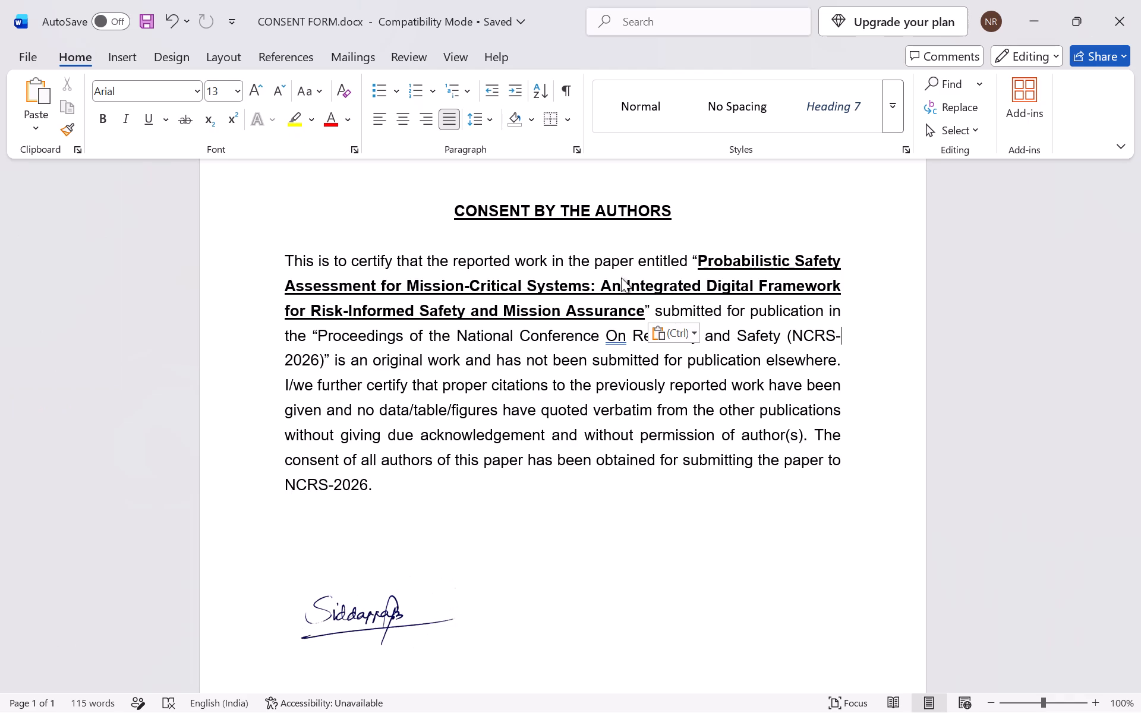
click(203, 292)
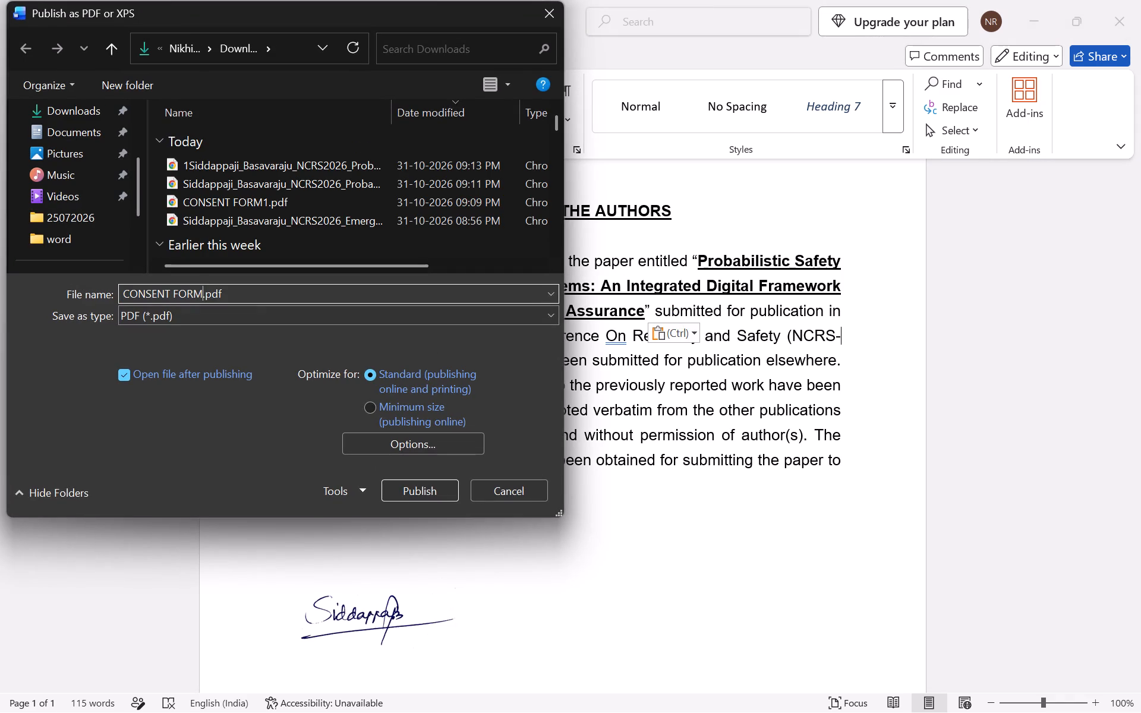
key(2)
click(428, 490)
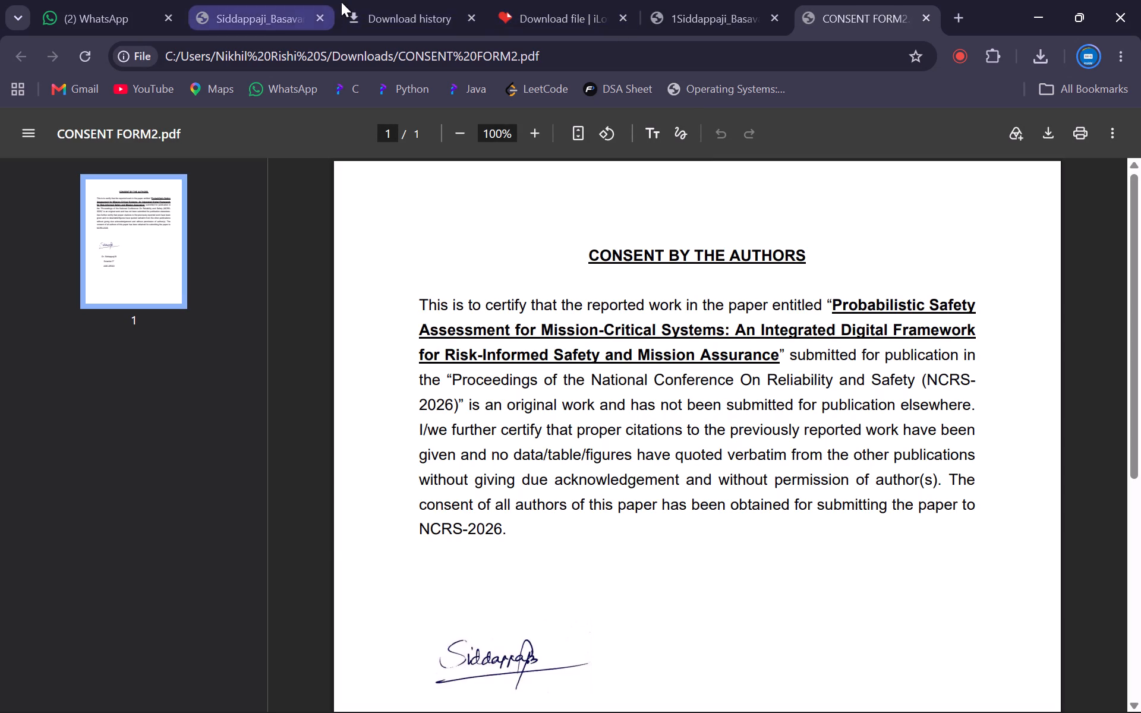
On the NCRS-2026 paper submission page in Chrome, upload CONSENT FORM2.pdf as the consent attachment.
key(alt+Tab)
key(alt+Tab)
alt+click(947, 278)
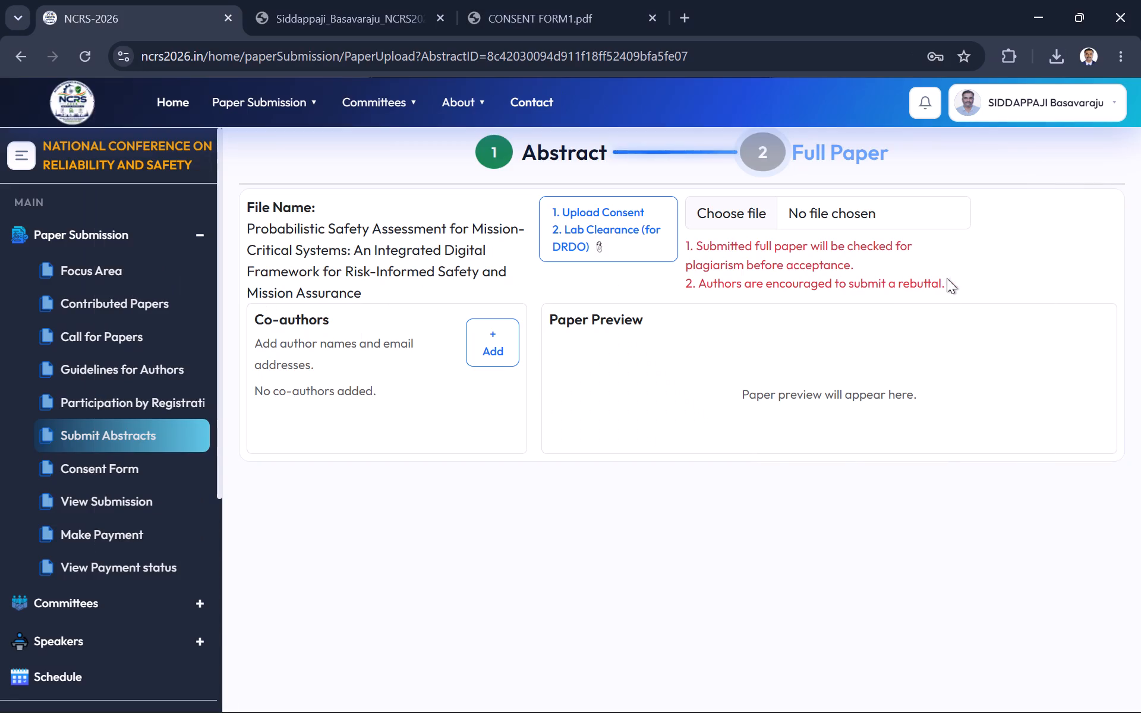
click(626, 232)
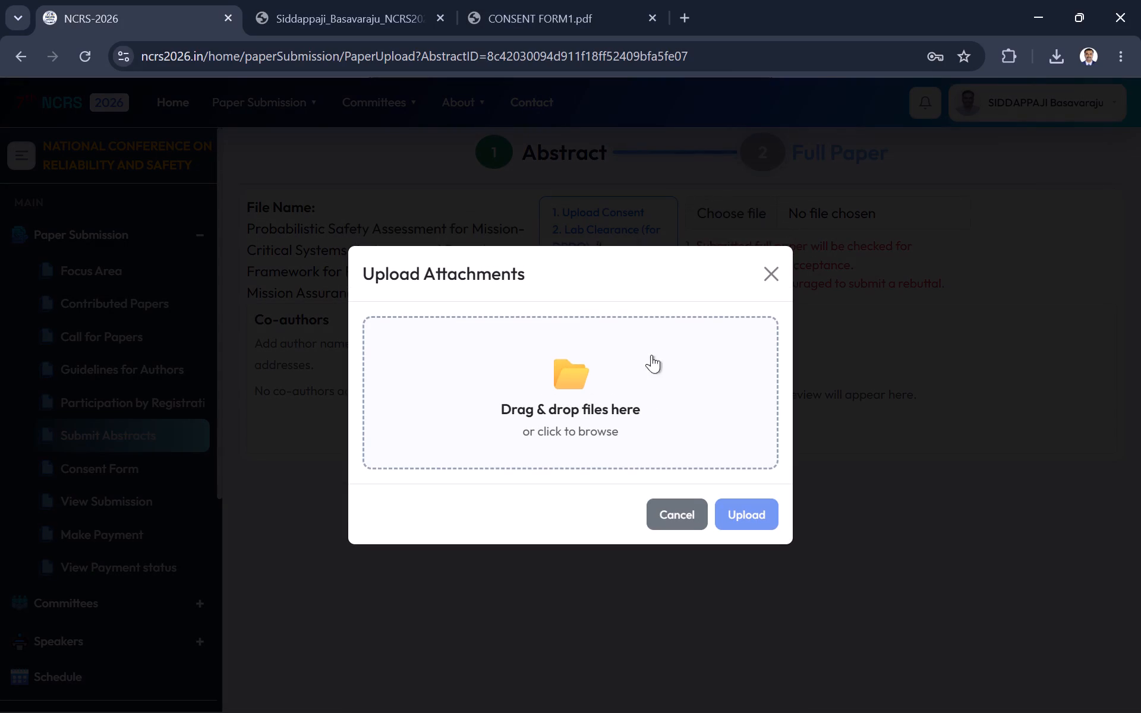
click(649, 409)
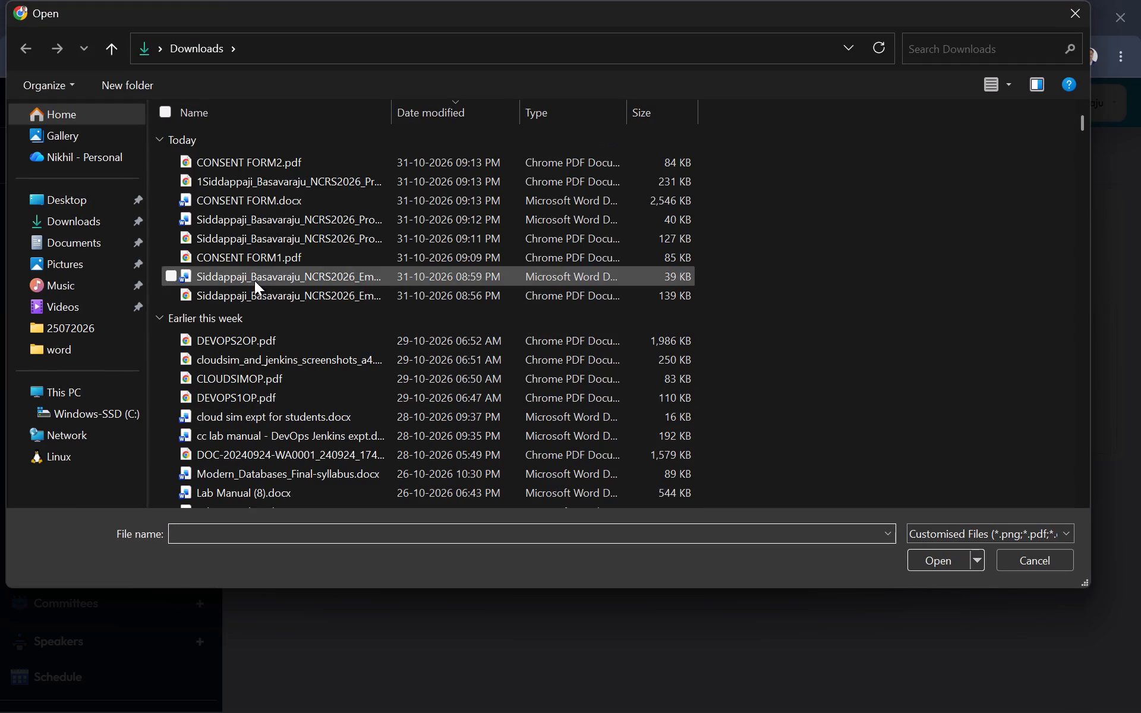
click(283, 165)
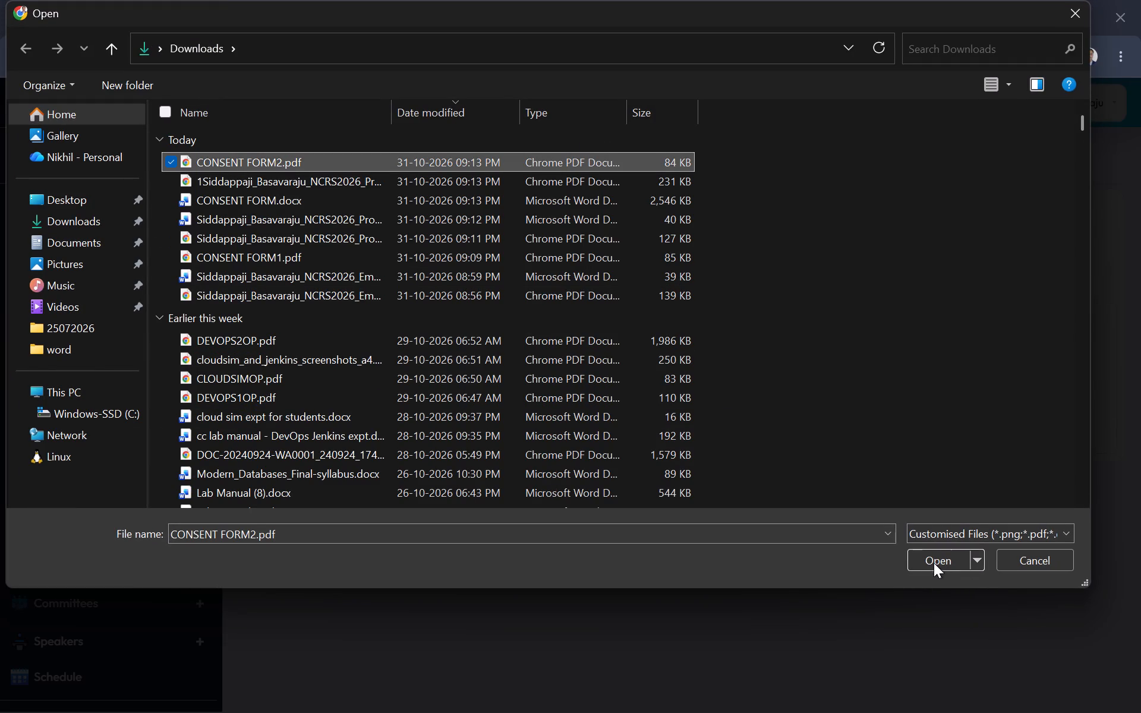
click(932, 560)
click(742, 581)
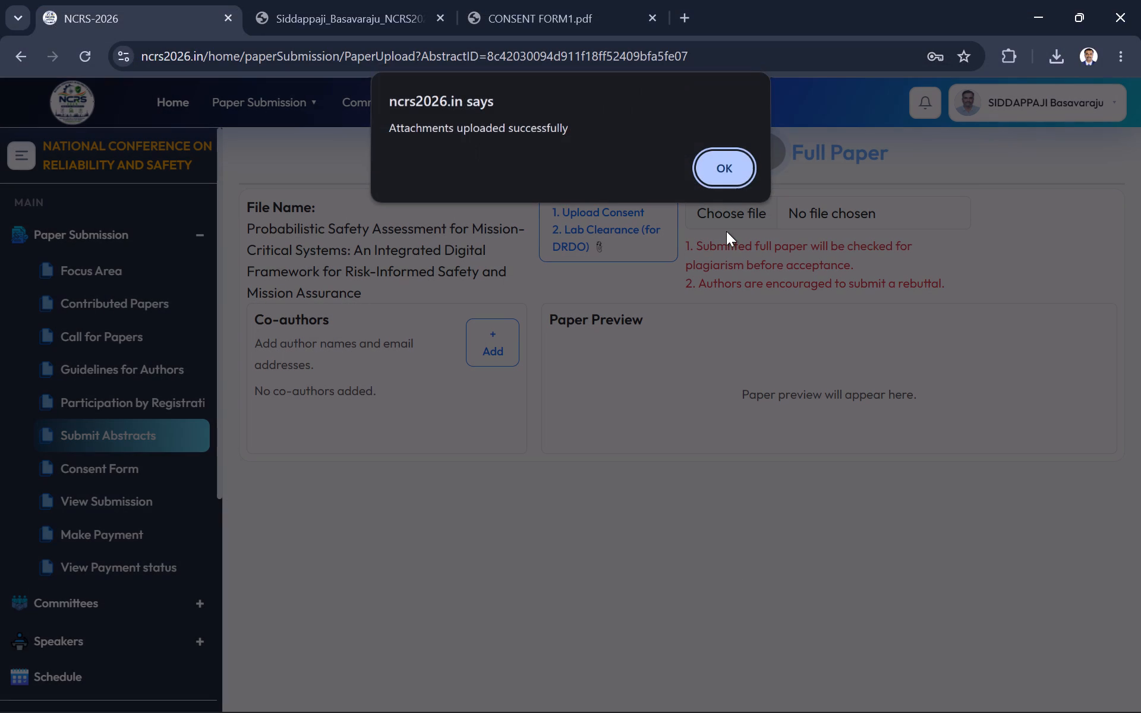
click(736, 176)
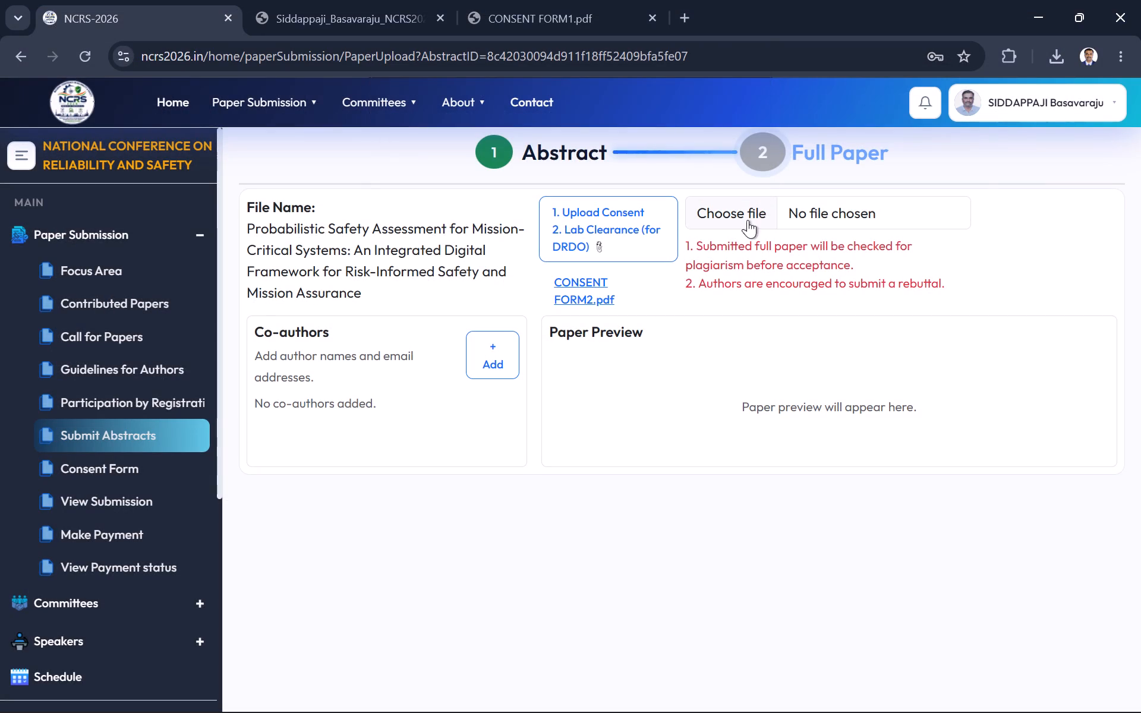
Choose the Word file ending in Probabilistic_Safety_Assessment_Full_Paper (1).docx from Downloads as the full paper and generate its preview.
click(745, 214)
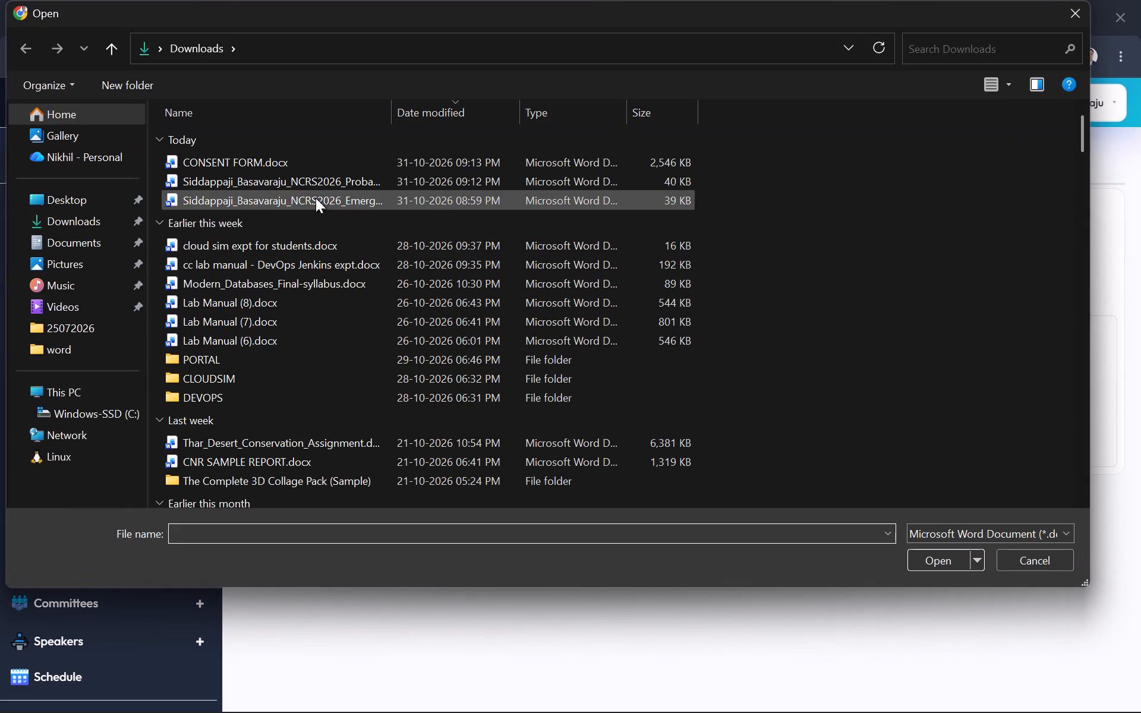
click(290, 179)
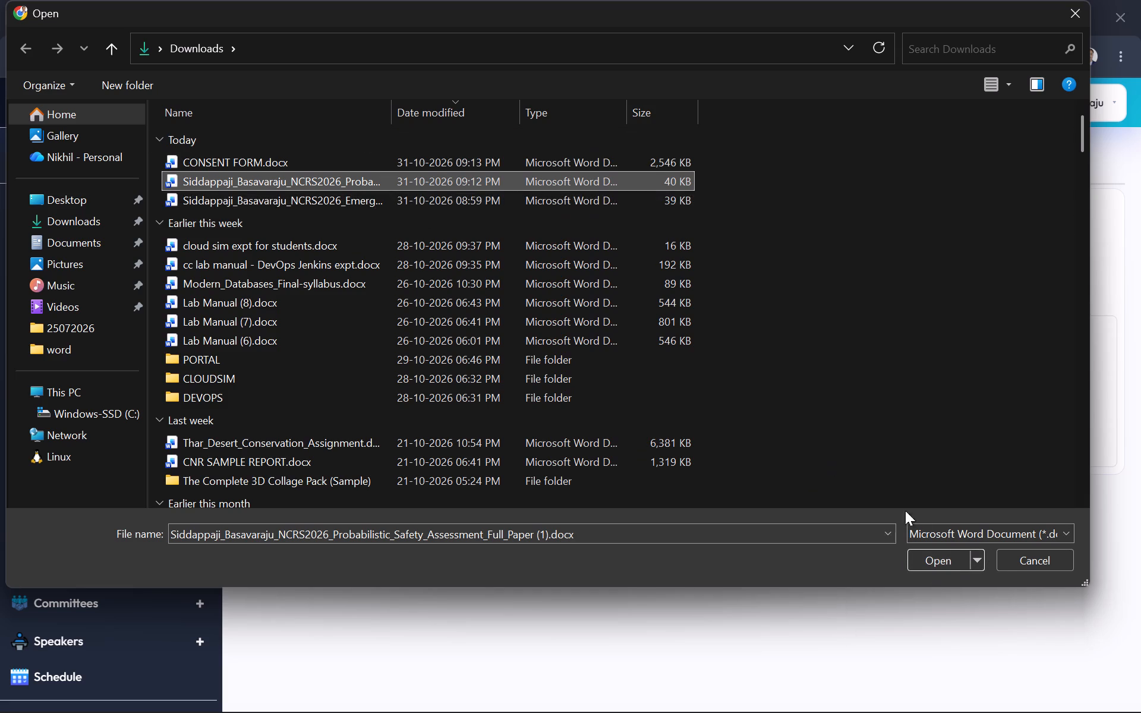
click(932, 563)
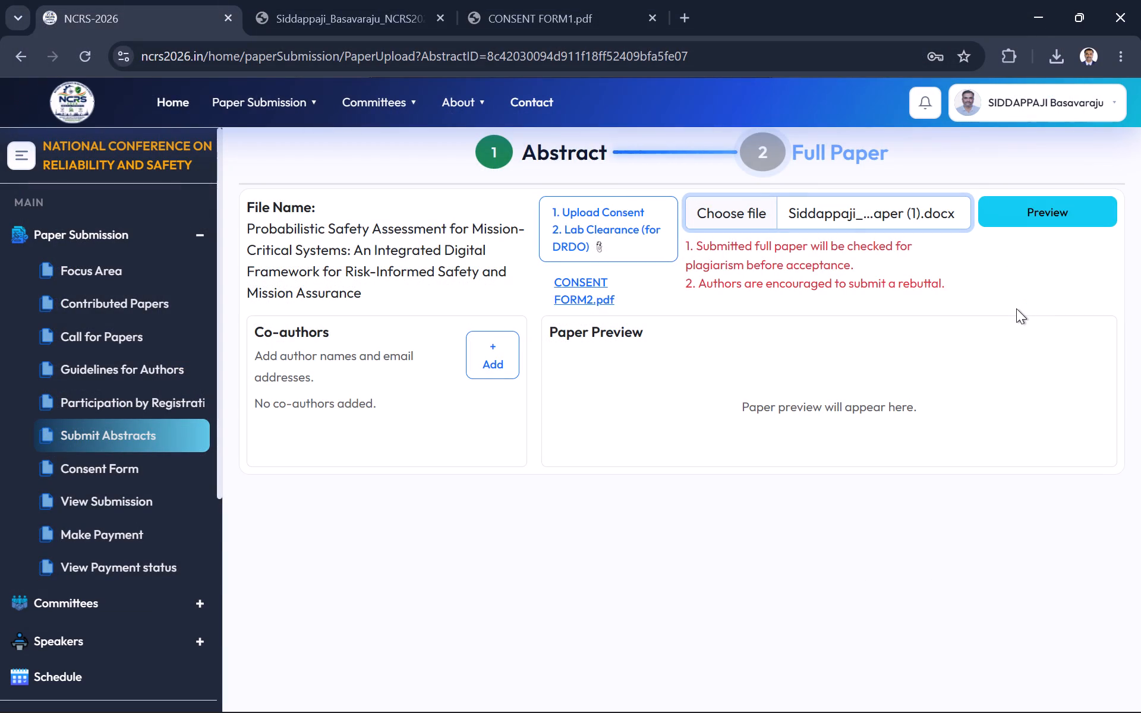
click(1041, 214)
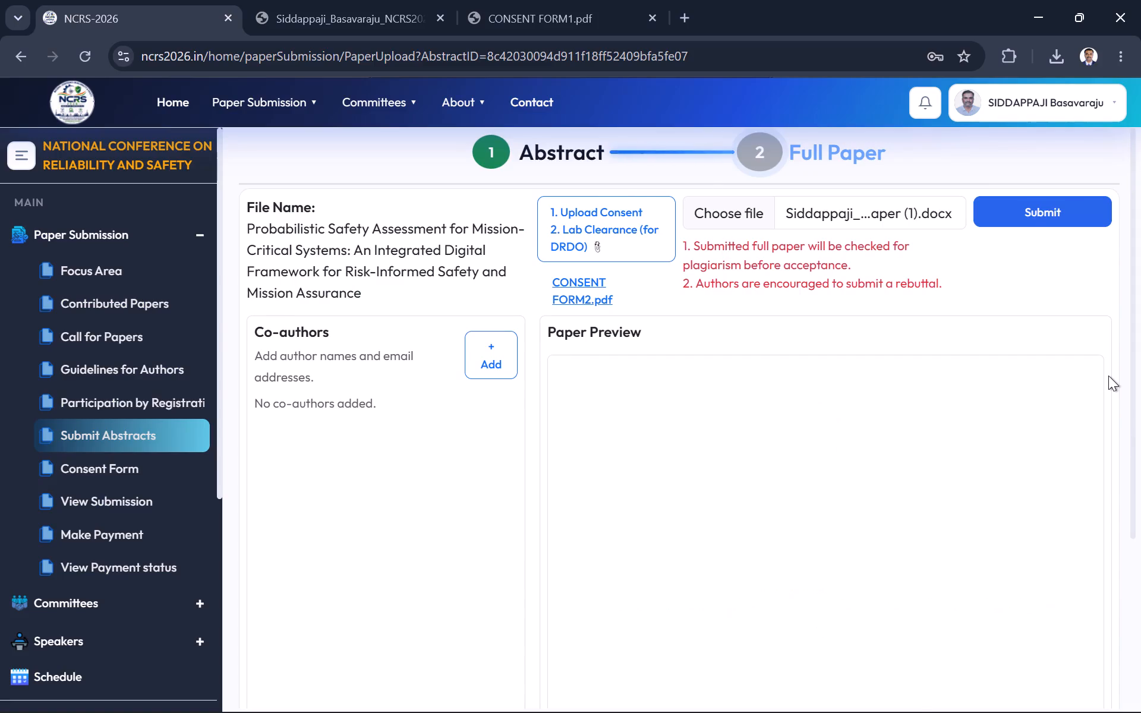
Examine the full paper's preview from the title and abstract through to the references.
scroll(1108, 376, down, 4)
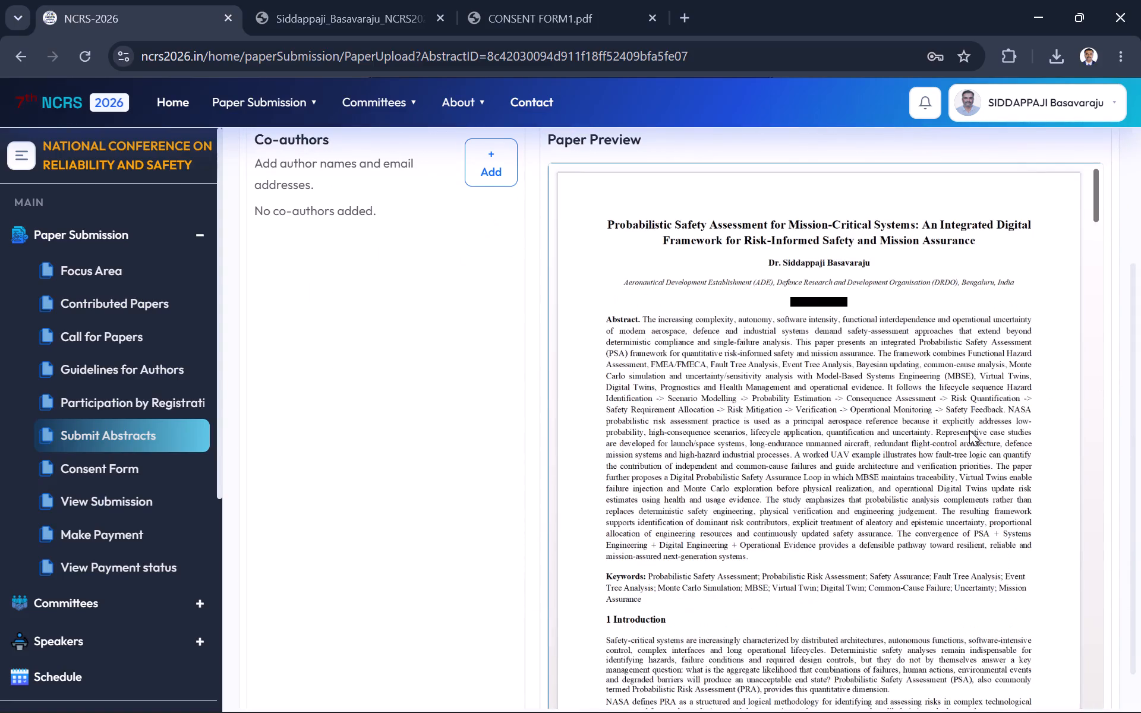
scroll(969, 430, down, 16)
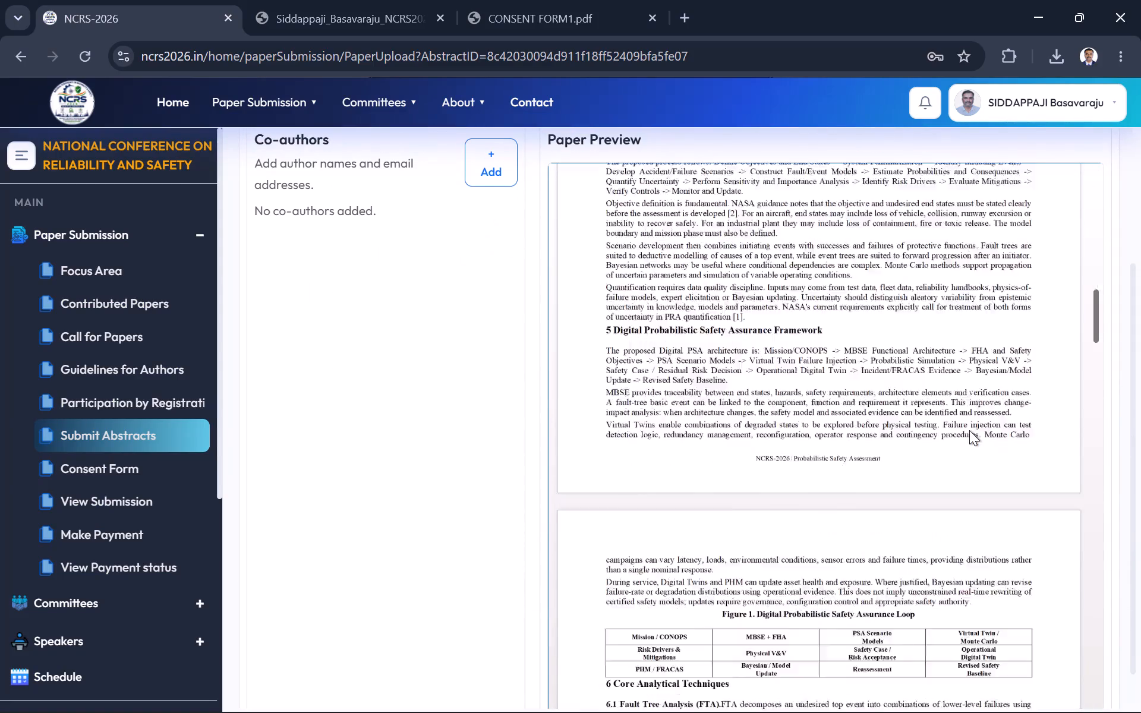
scroll(969, 430, down, 20)
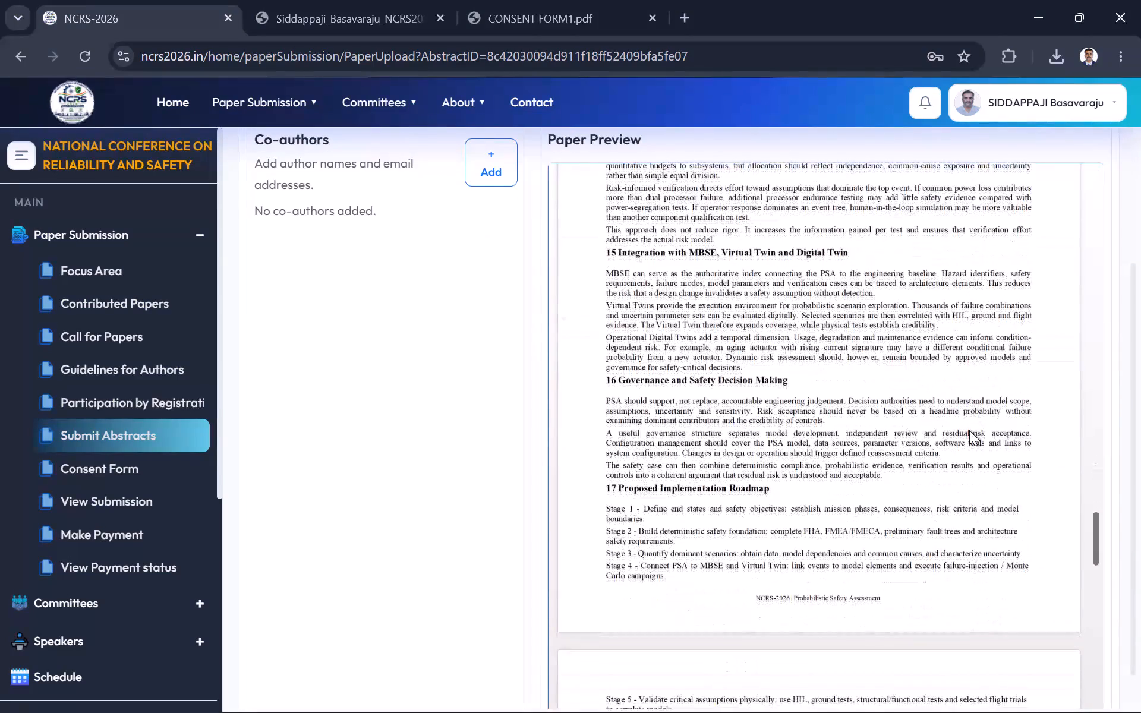
scroll(969, 430, down, 12)
scroll(969, 430, up, 7)
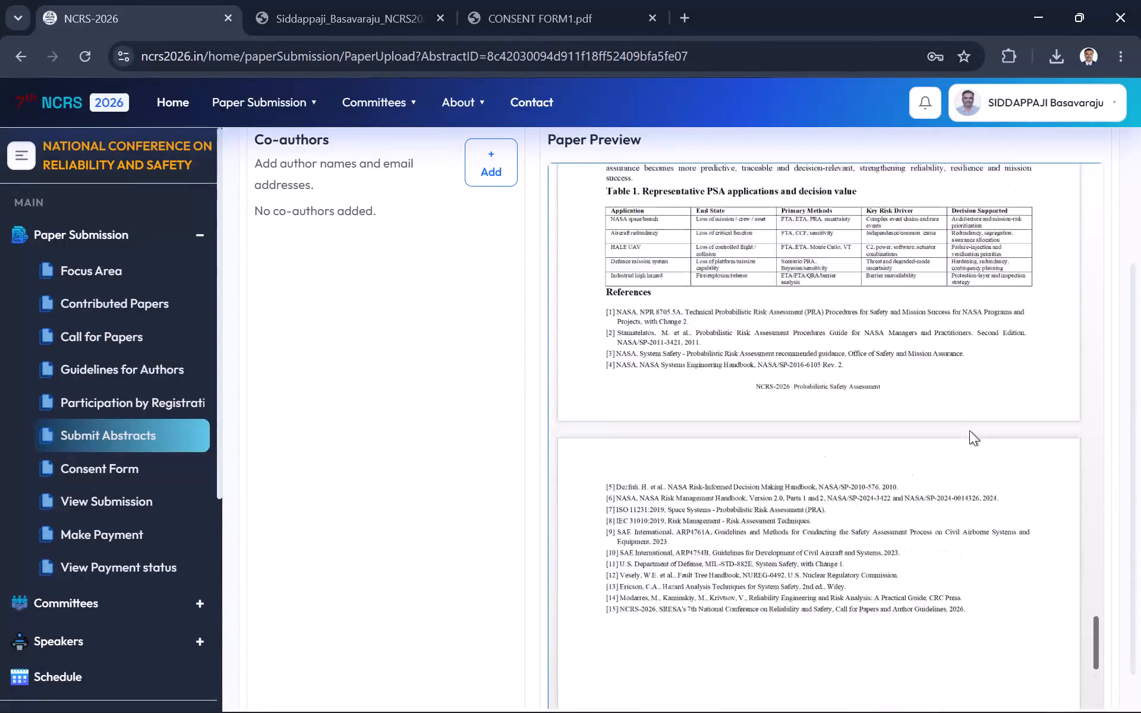
scroll(1018, 367, up, 7)
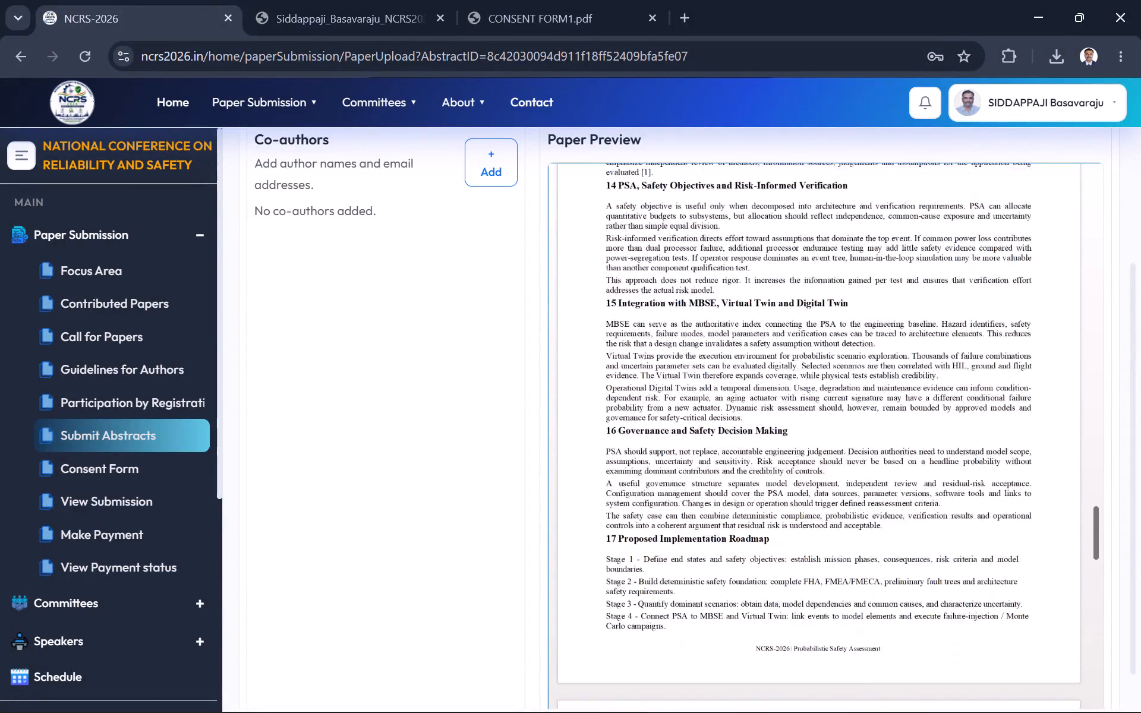
scroll(1018, 367, up, 20)
scroll(1018, 367, up, 11)
scroll(1110, 306, up, 3)
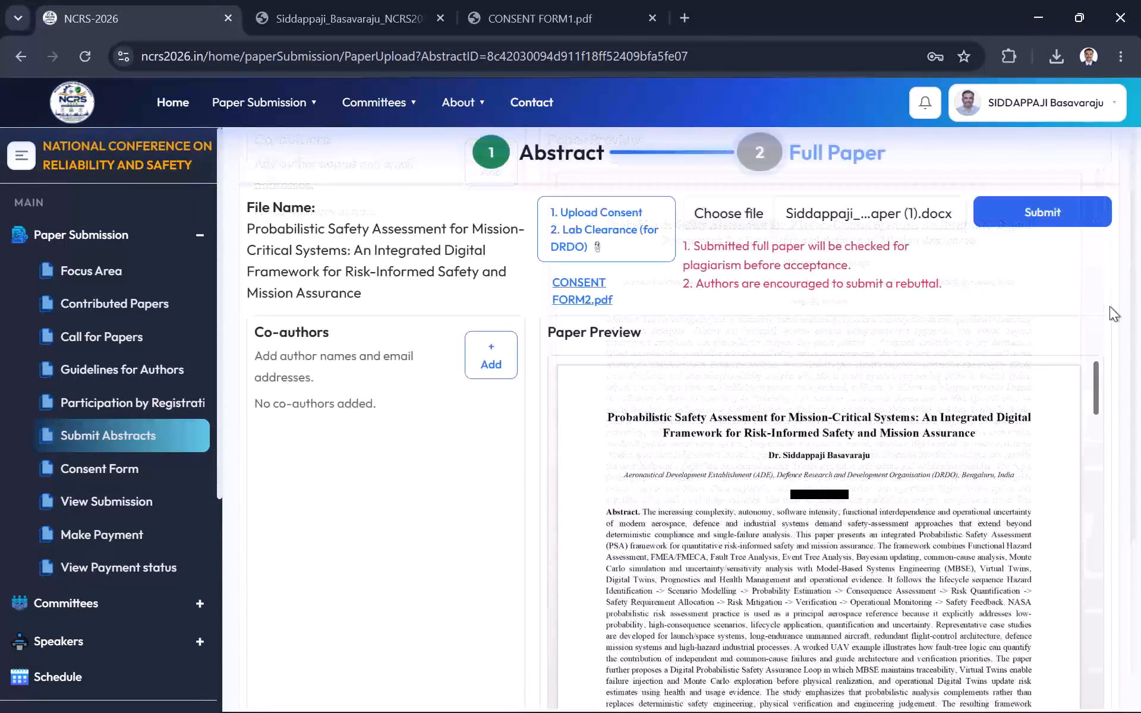
Submit the Probabilistic Safety Assessment full paper and dismiss the site's dialog.
click(1029, 204)
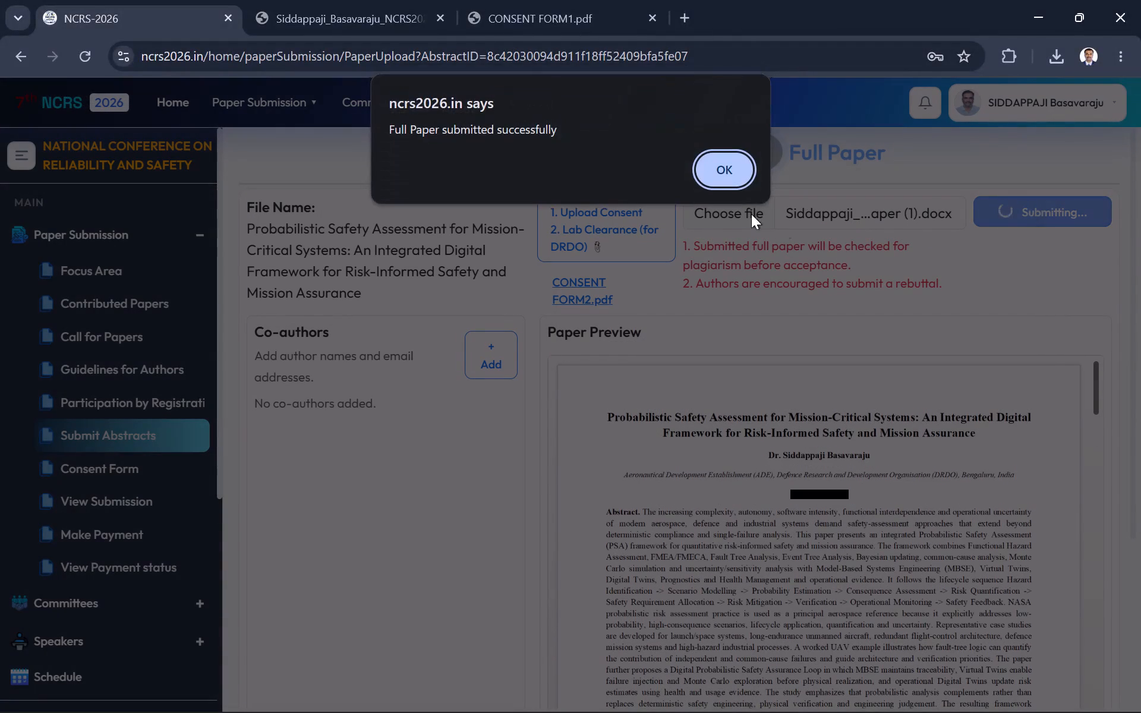
click(720, 187)
click(720, 178)
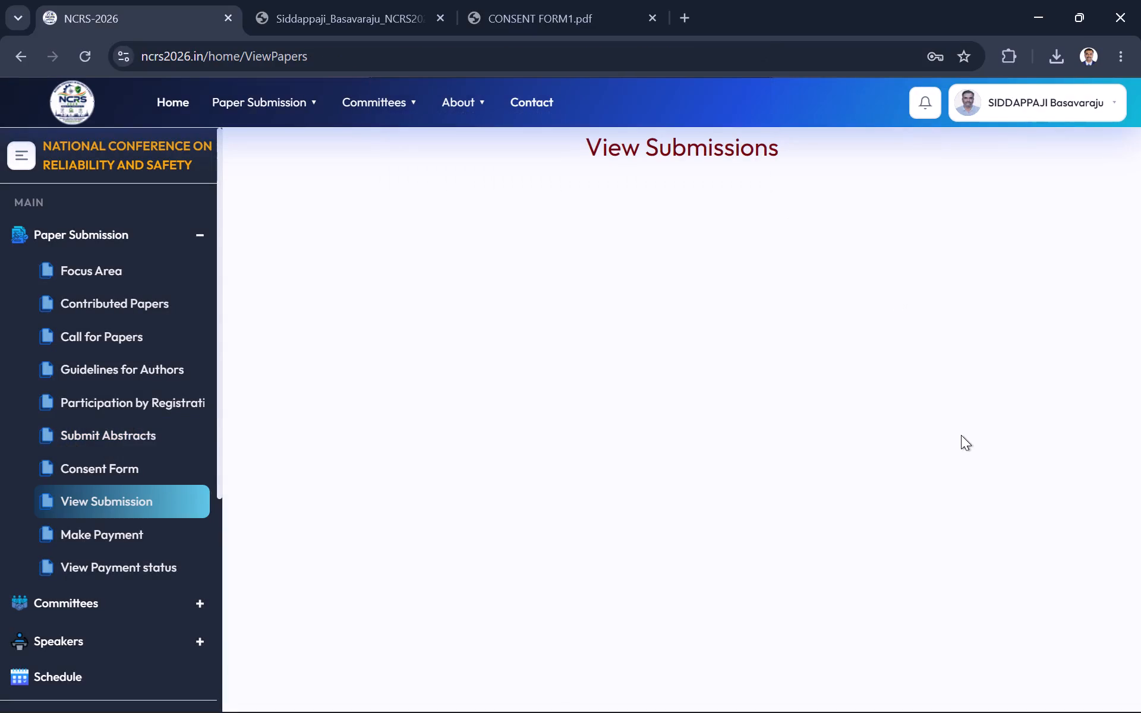
Look through the paper list on the View Submissions page to check each paper's full-paper upload status.
scroll(672, 390, down, 2)
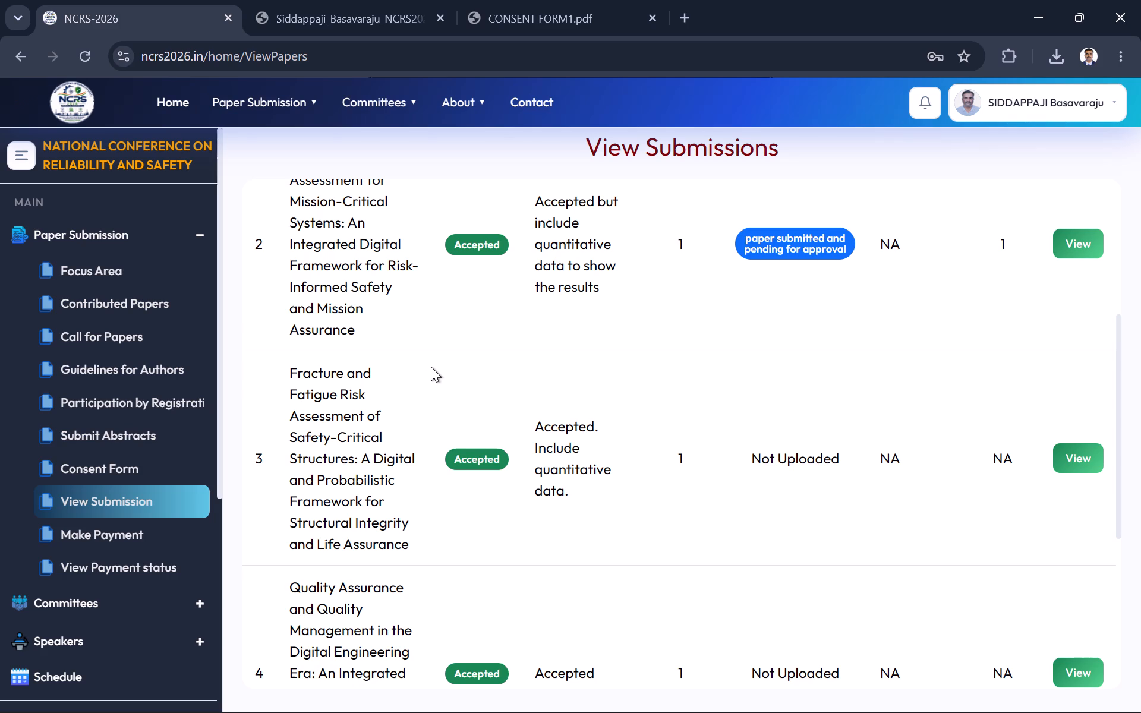
scroll(431, 367, down, 2)
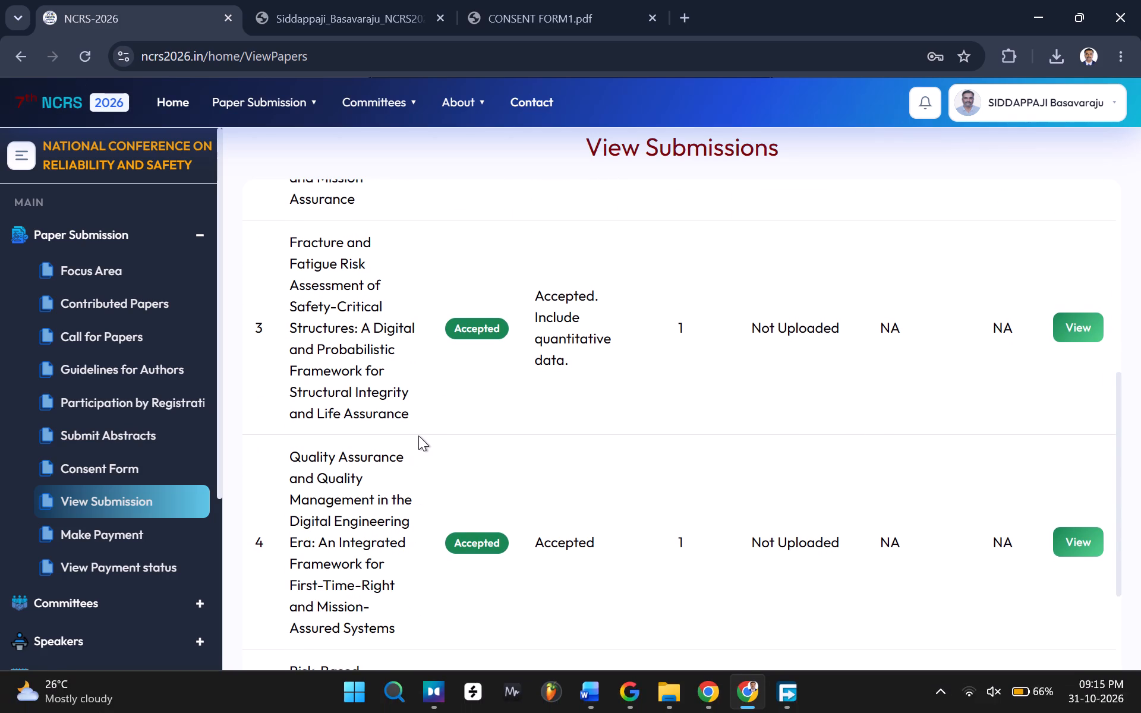
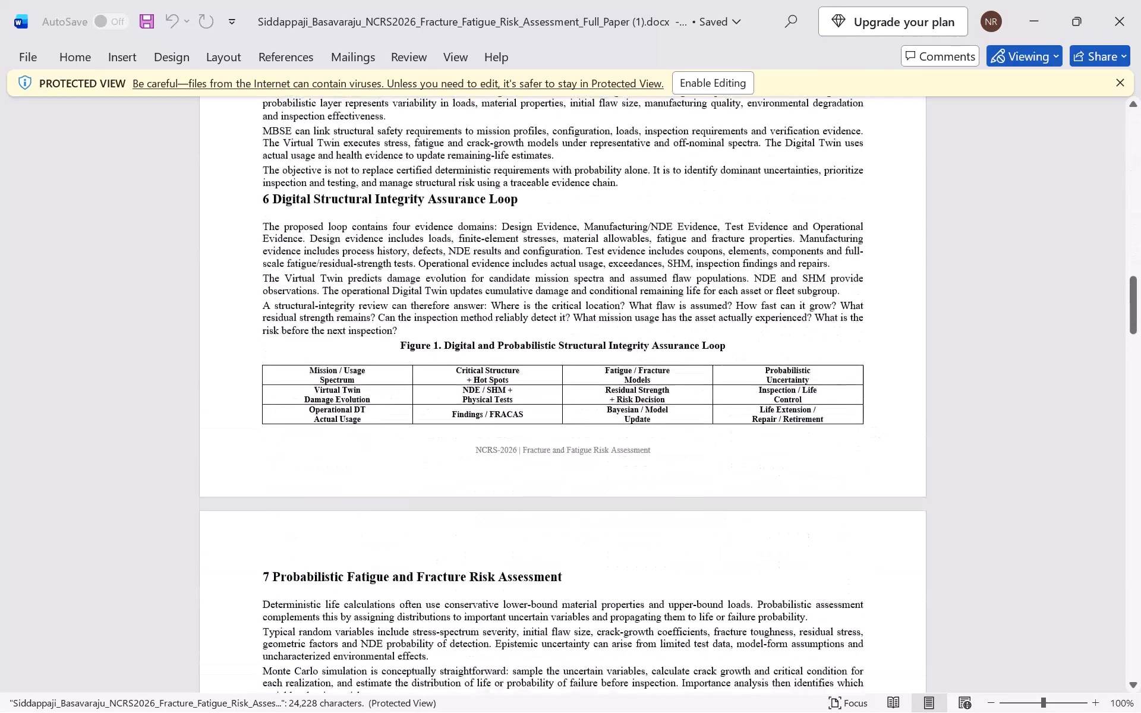
Skim the Fracture and Fatigue Risk Assessment full paper in Word and enable editing of the protected document.
scroll(872, 425, down, 18)
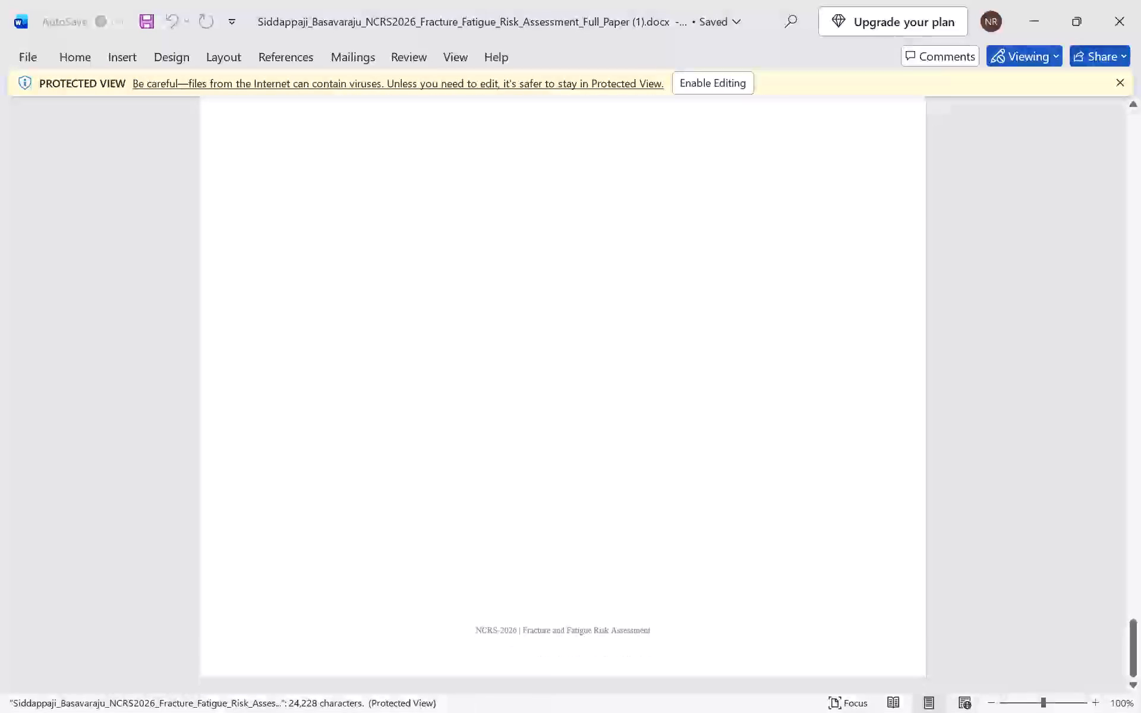
scroll(872, 425, up, 9)
scroll(872, 425, up, 14)
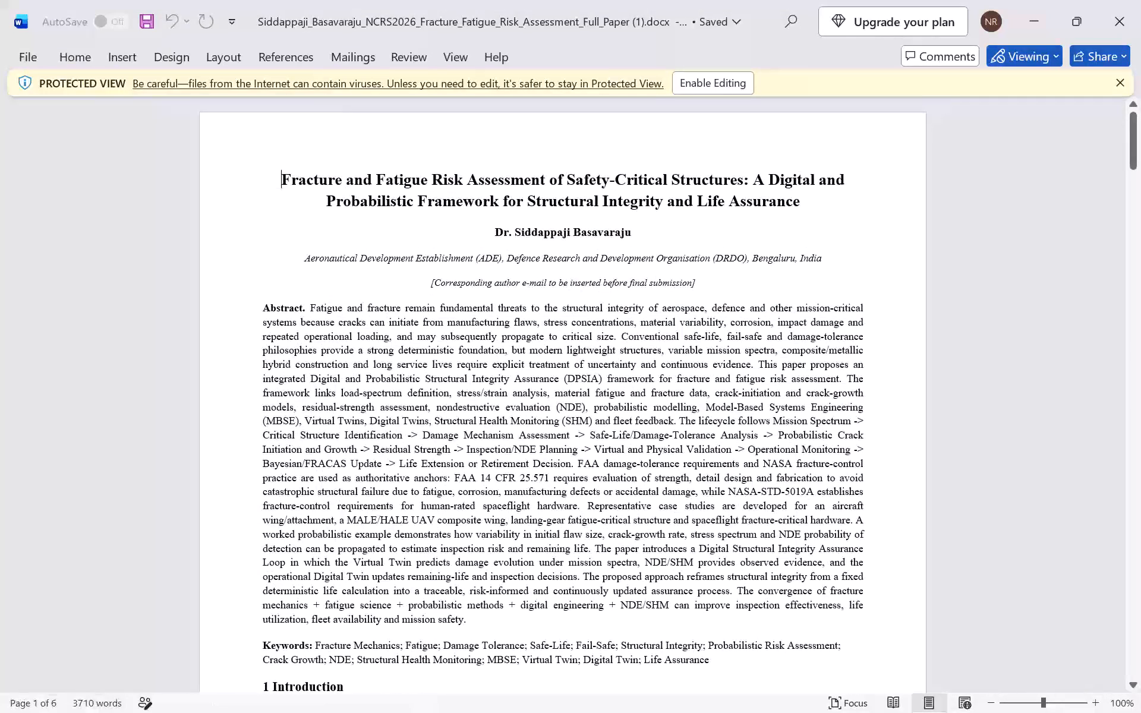
click(706, 80)
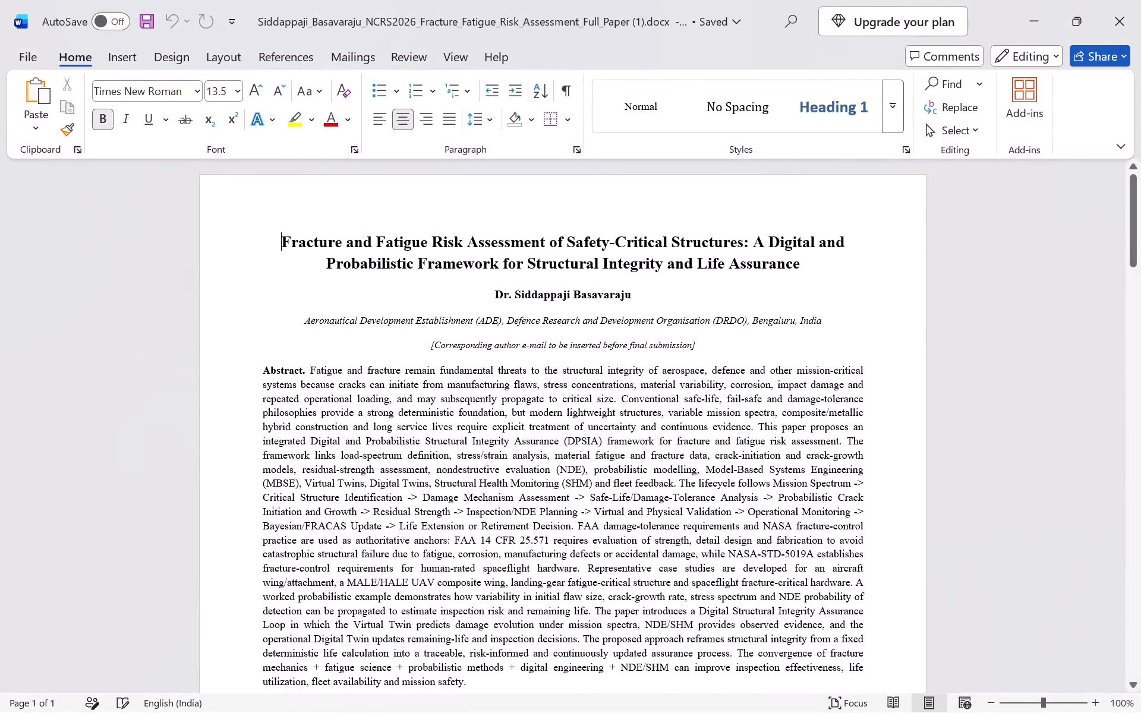
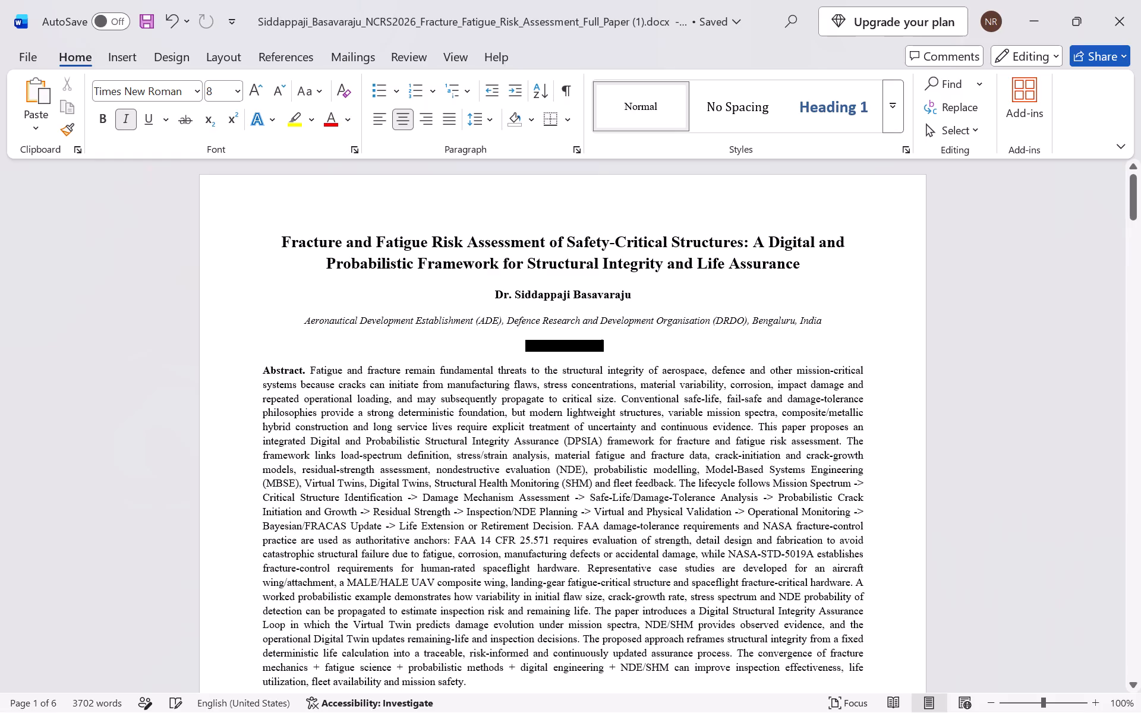
Replace the paper title in CONSENT FORM.docx with the Fracture and Fatigue title copied from the full paper, keeping text only, and save.
key(alt+Tab)
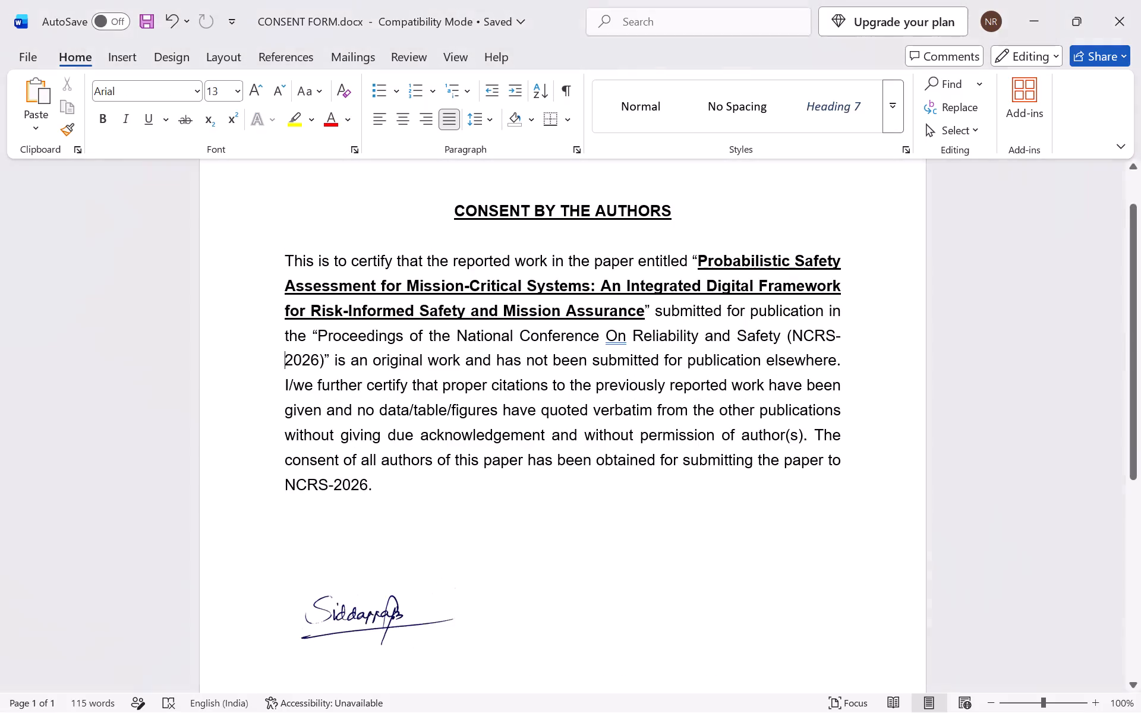
key(alt+Tab)
drag(806, 267, 354, 210)
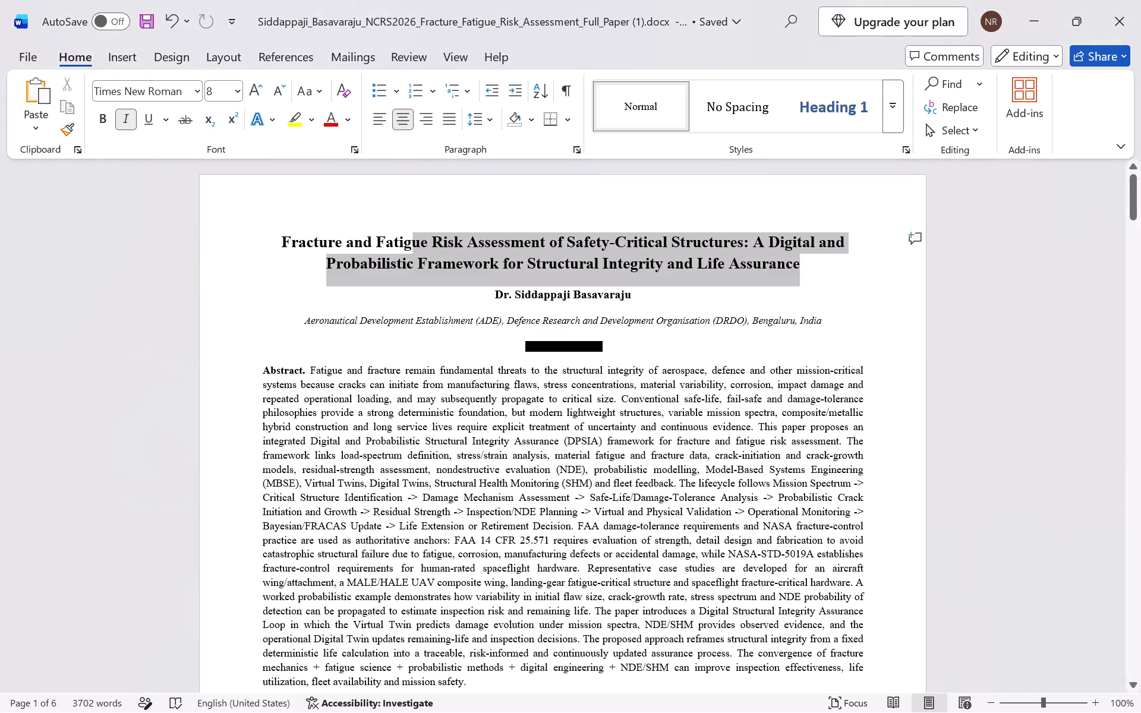
drag(354, 210, 291, 229)
key(ctrl+c)
click(686, 363)
key(alt+Tab)
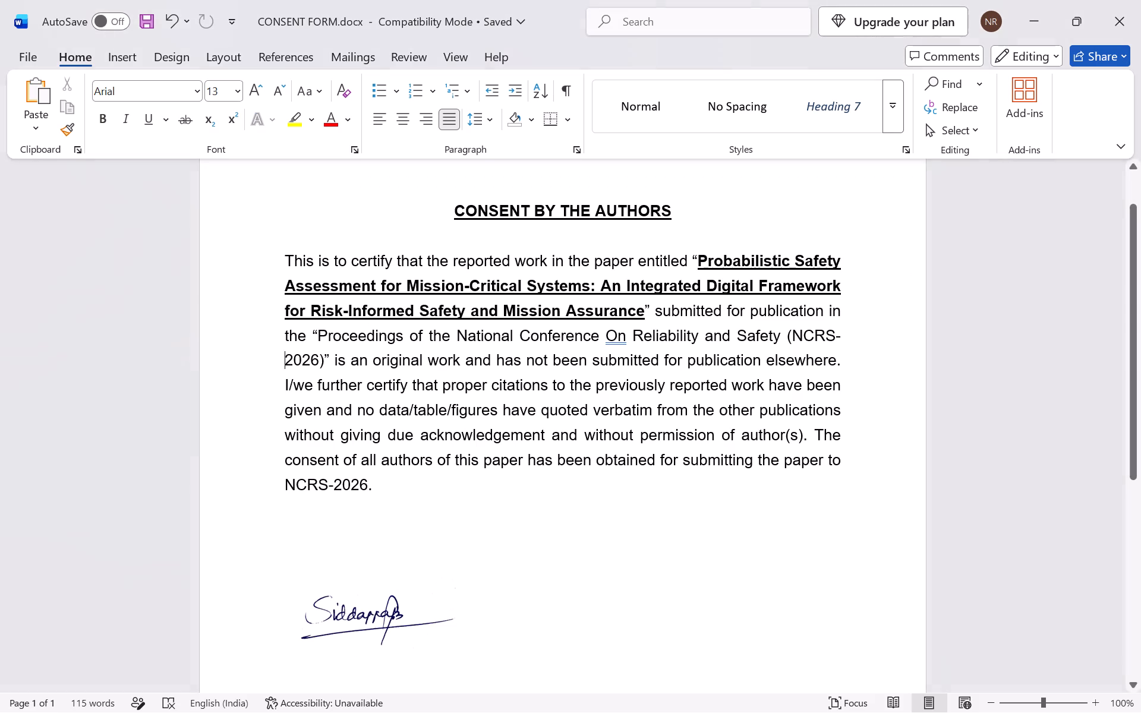
drag(645, 311, 715, 259)
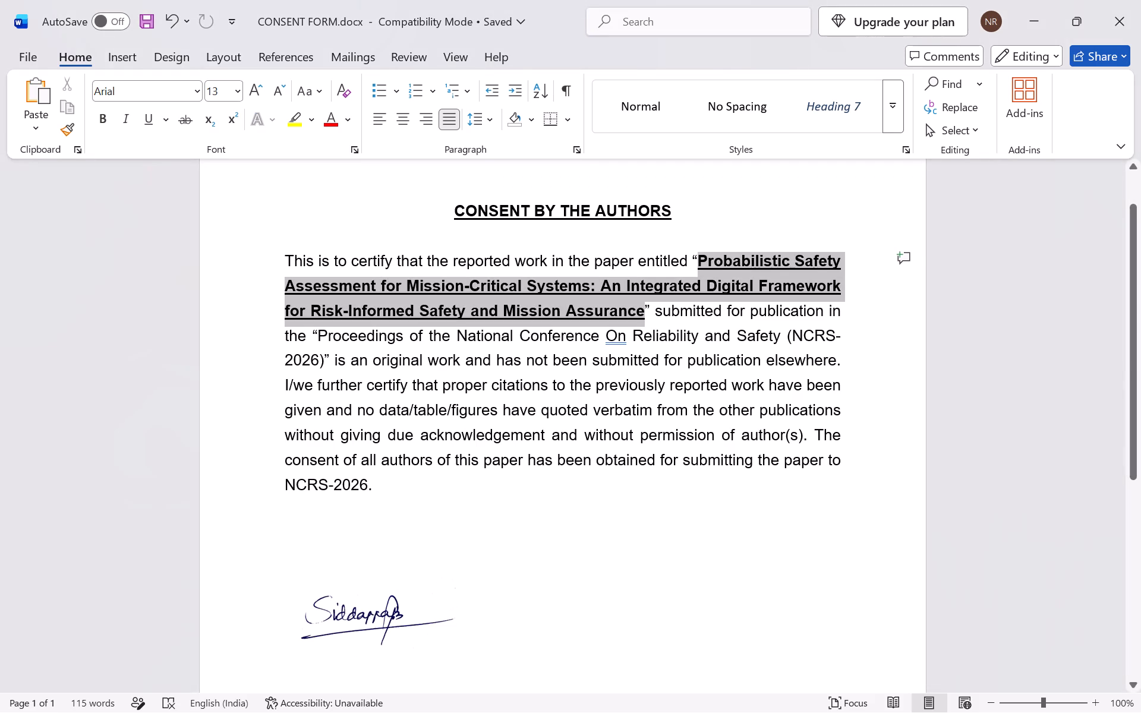
right_click(715, 259)
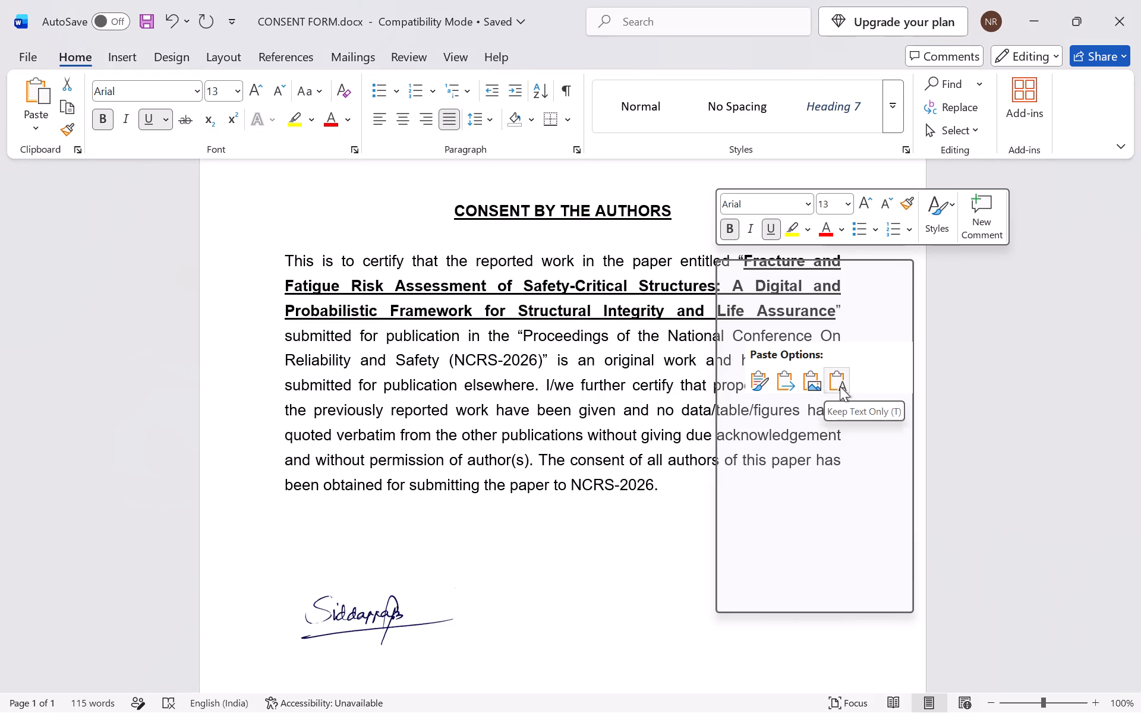
click(840, 386)
click(894, 411)
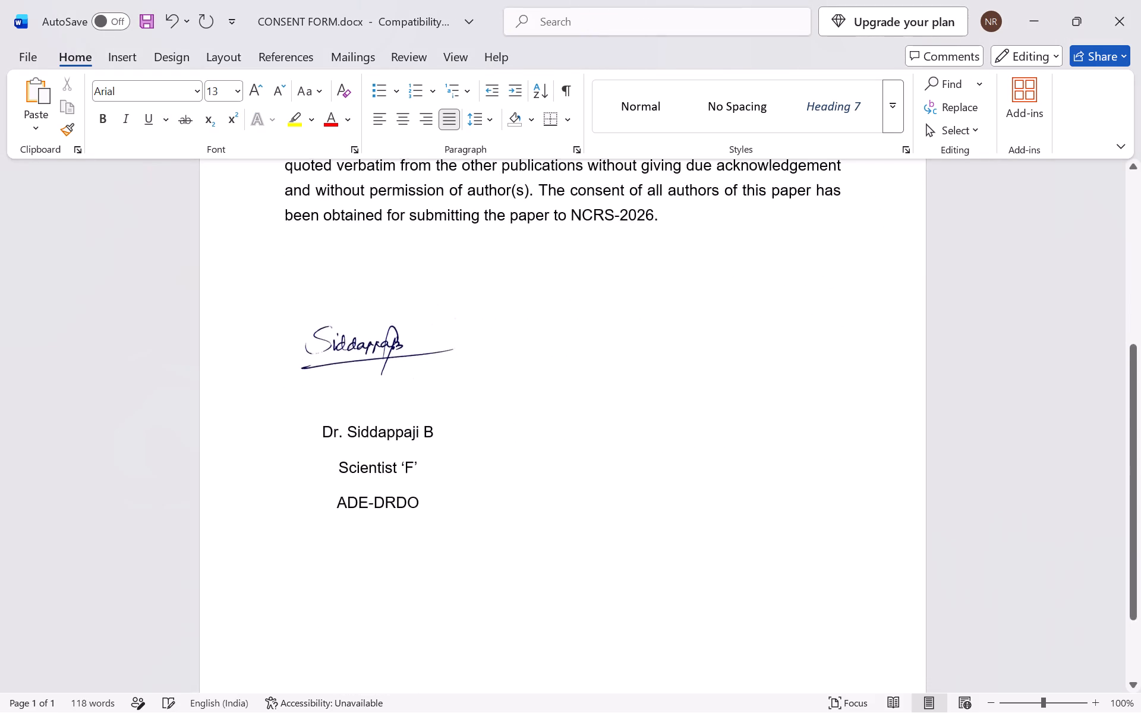
click(873, 428)
key(ctrl+s)
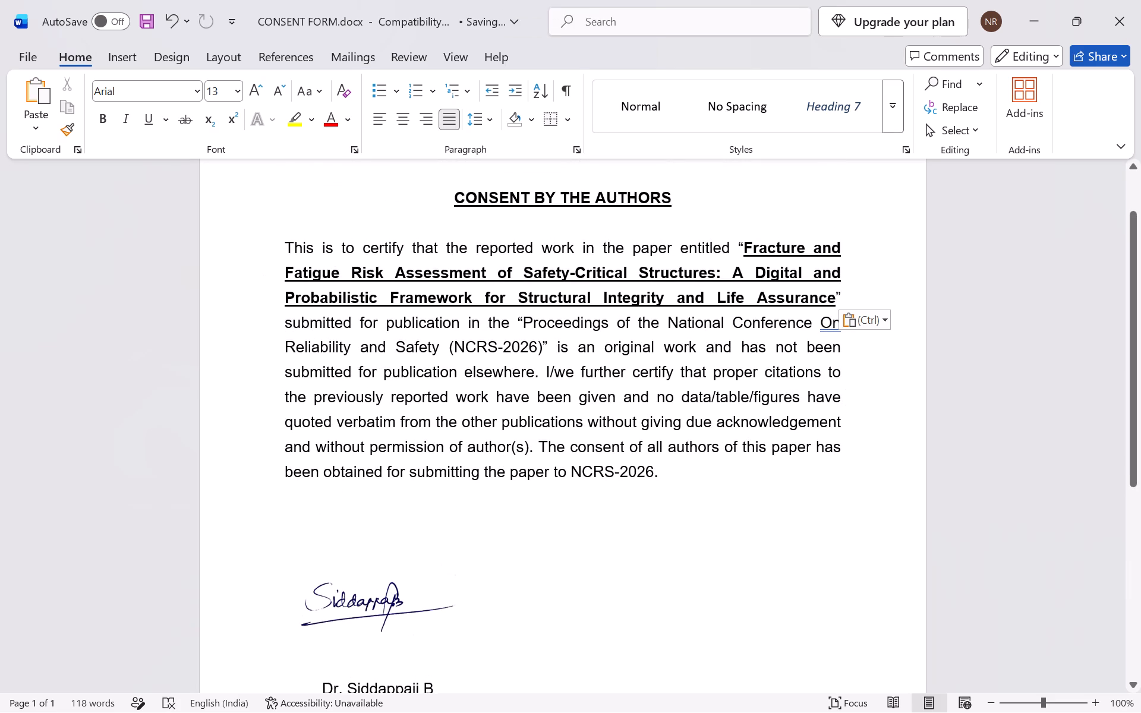
Export the consent form as a PDF named CONSENT FORM3.pdf in the Downloads folder.
click(27, 55)
click(56, 406)
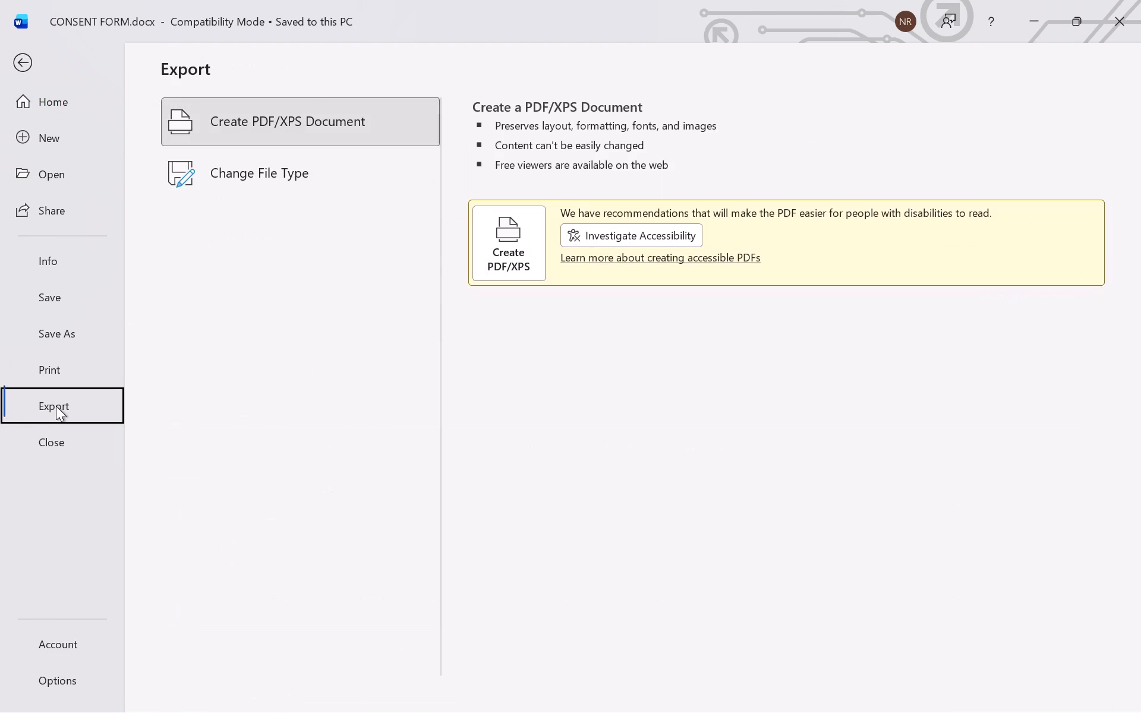
click(306, 111)
click(306, 111)
double_click(306, 111)
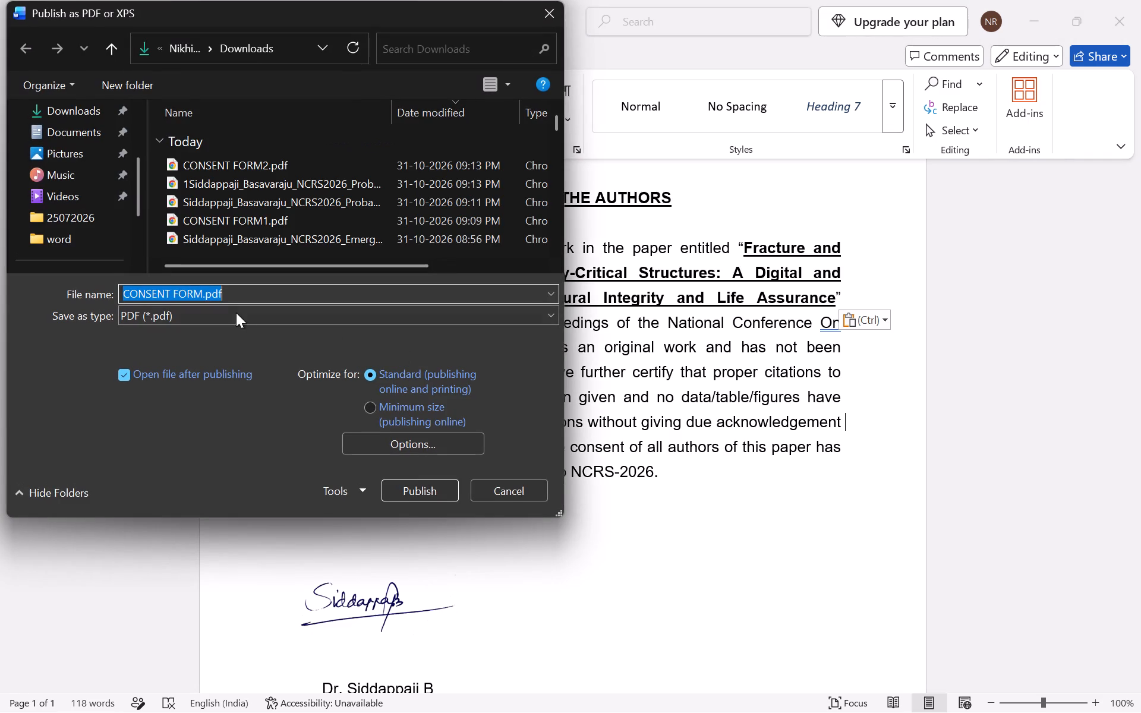
click(200, 292)
key(3)
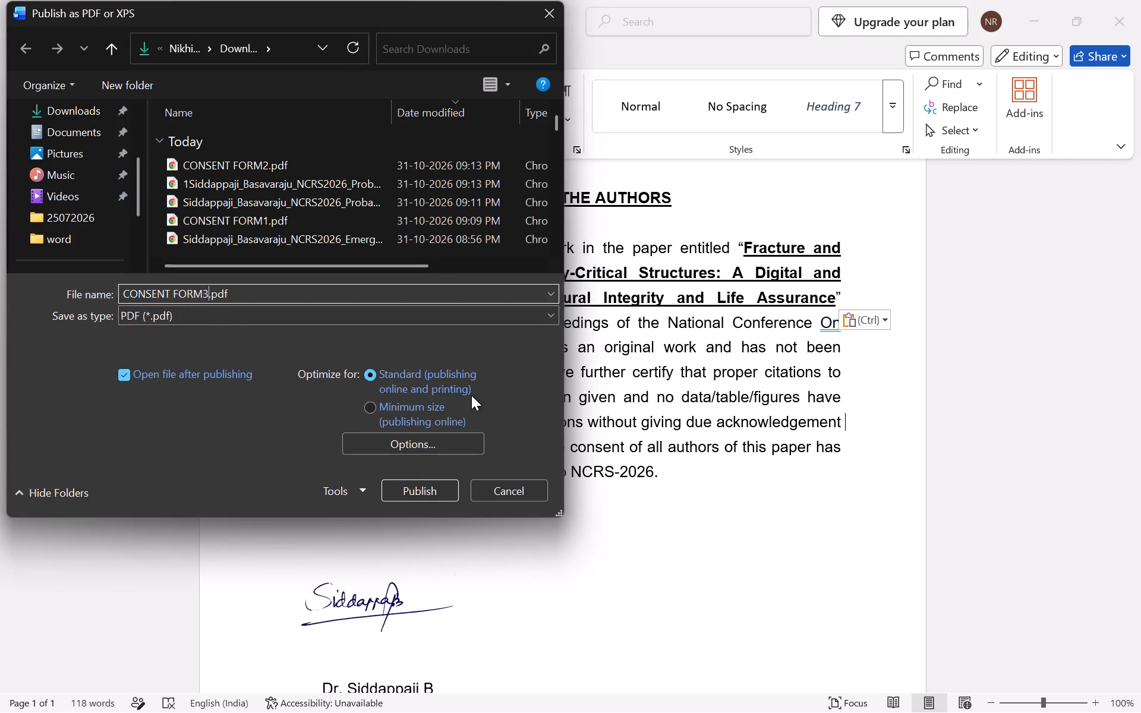
click(421, 491)
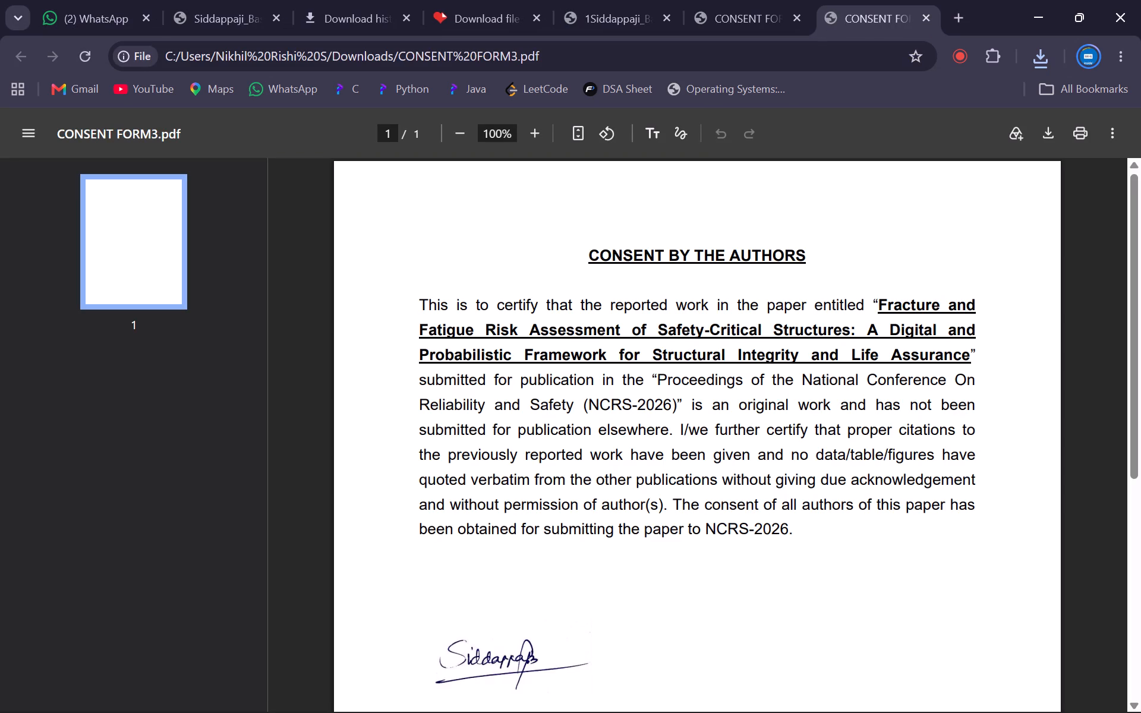
Switch to the NCRS-2026 site in Chrome and open the full-paper upload page for the Fracture and Fatigue submission.
key(alt+Tab)
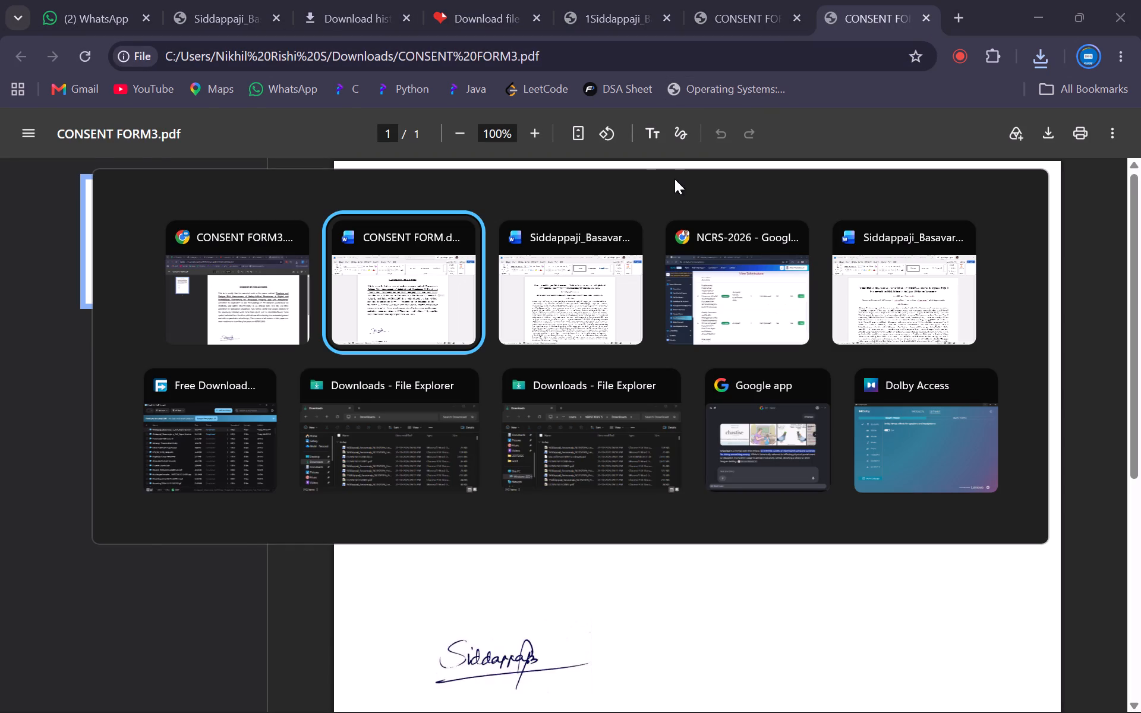
alt+click(705, 246)
scroll(830, 335, down, 3)
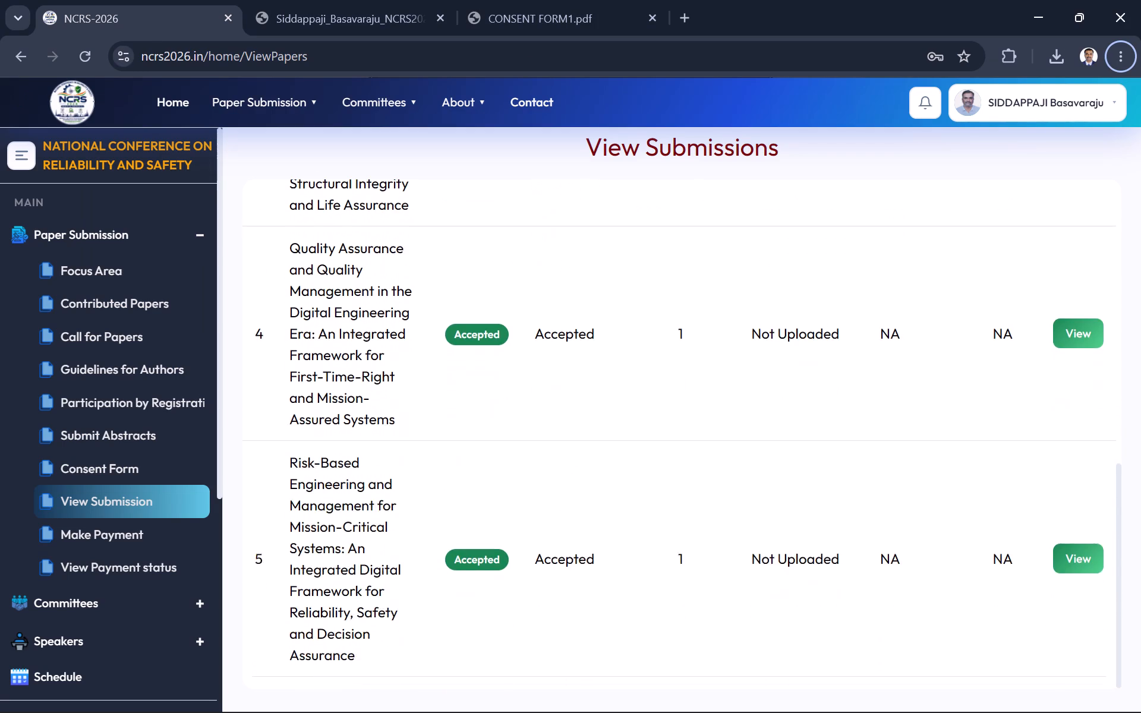
scroll(830, 335, up, 8)
scroll(830, 335, down, 3)
click(1066, 350)
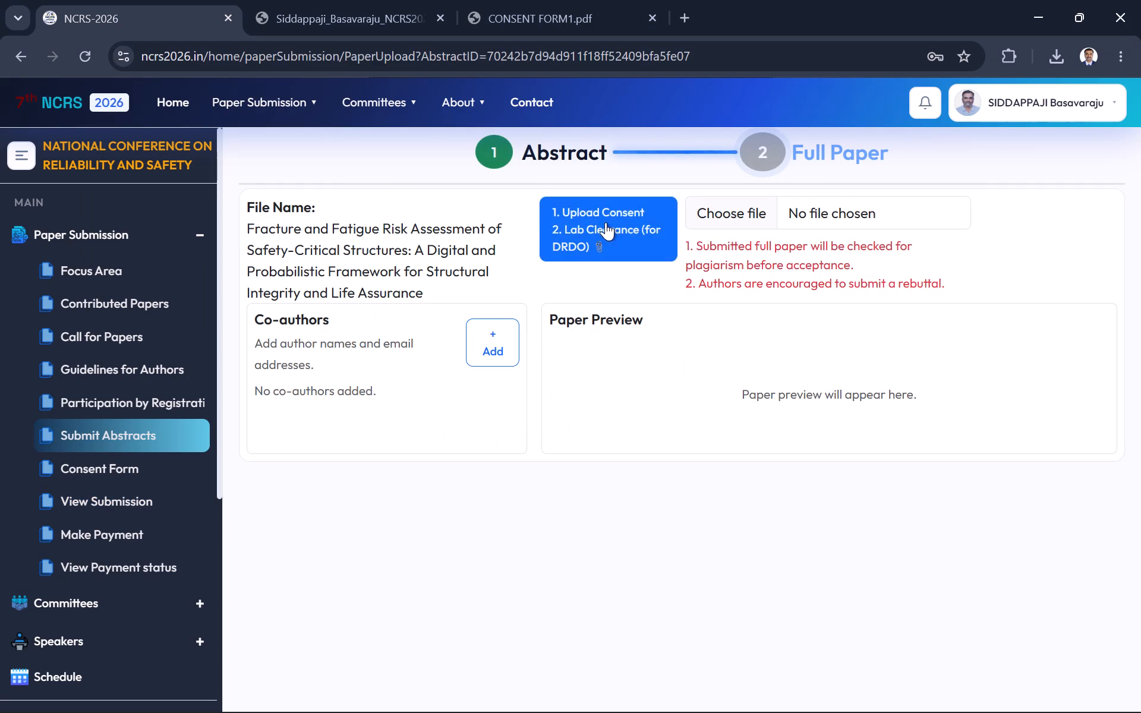
Upload CONSENT FORM3.pdf from Downloads as the consent document for the Fracture and Fatigue paper.
click(605, 220)
click(610, 424)
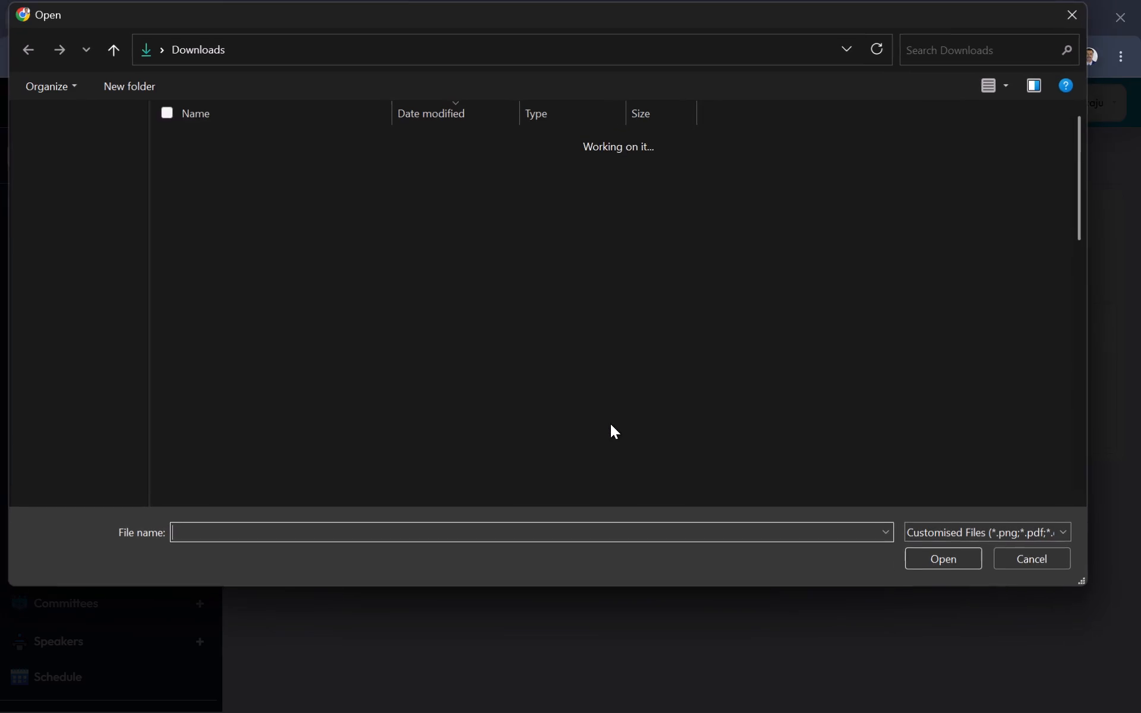
click(276, 164)
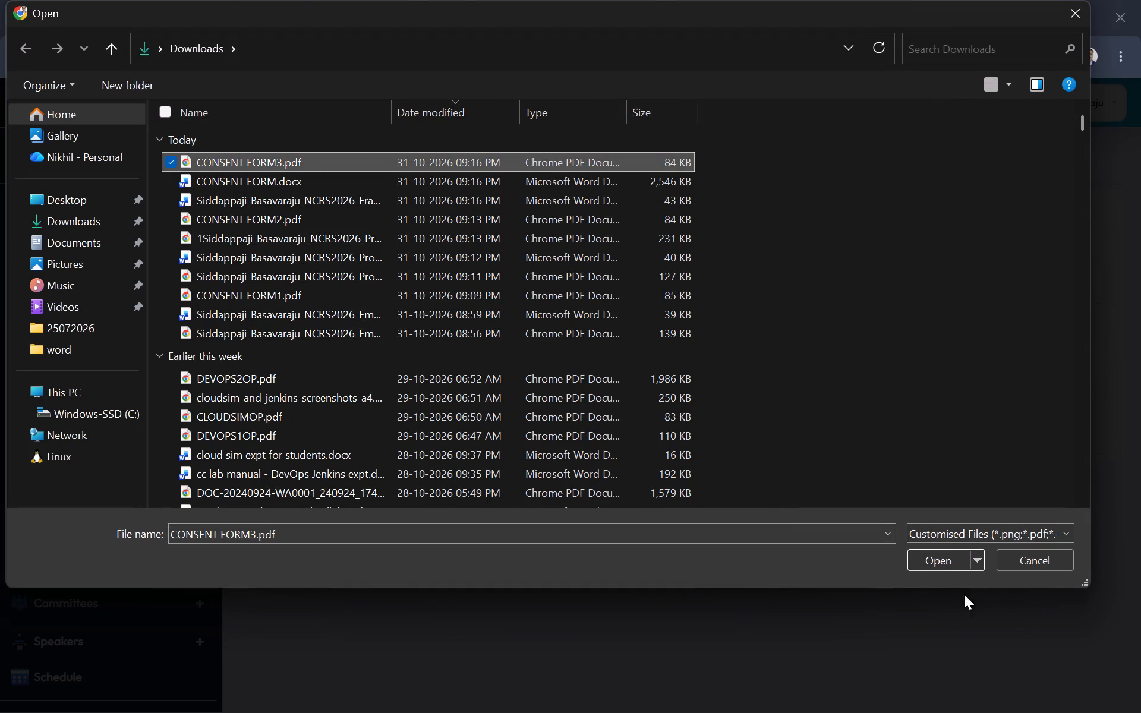
click(942, 563)
click(745, 564)
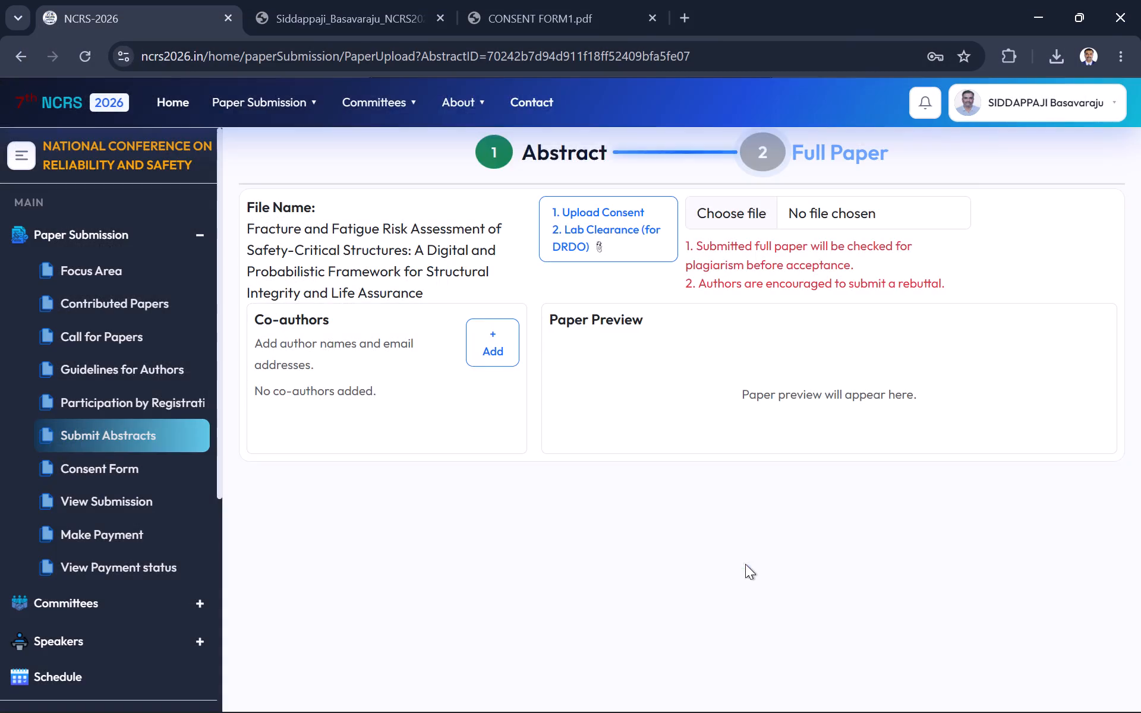
Choose the Fracture_Fatigue_Risk_Assessment_Full_Paper (1).docx file from Downloads as the full paper.
click(728, 174)
click(748, 204)
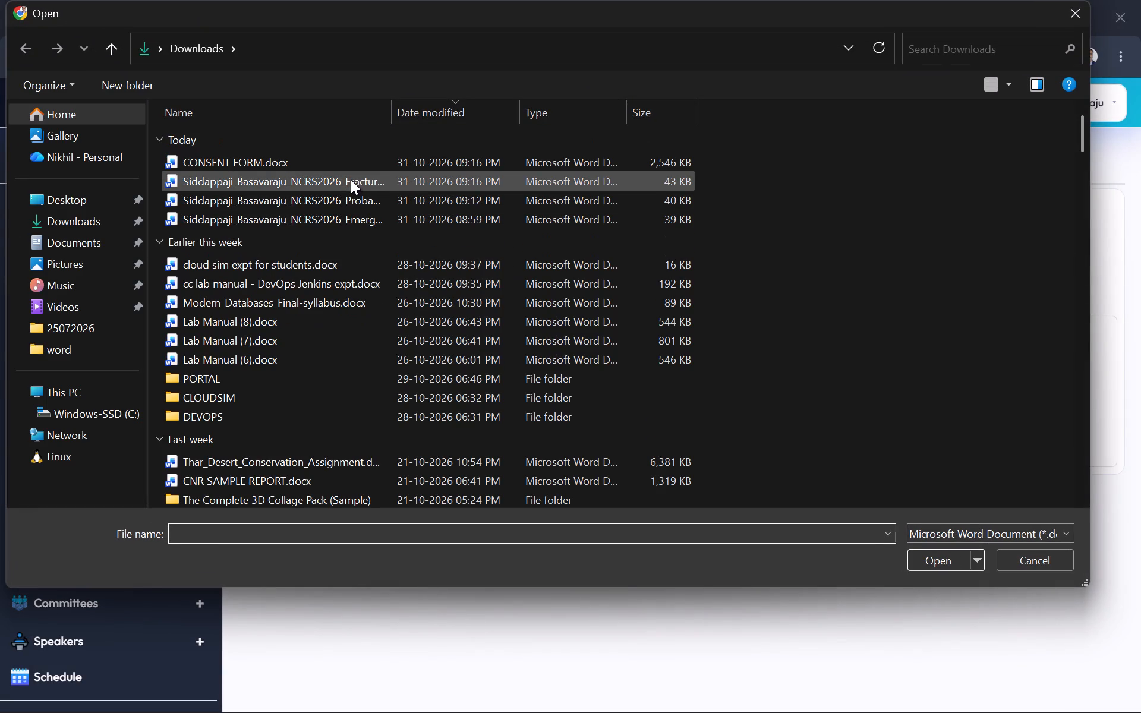
click(351, 178)
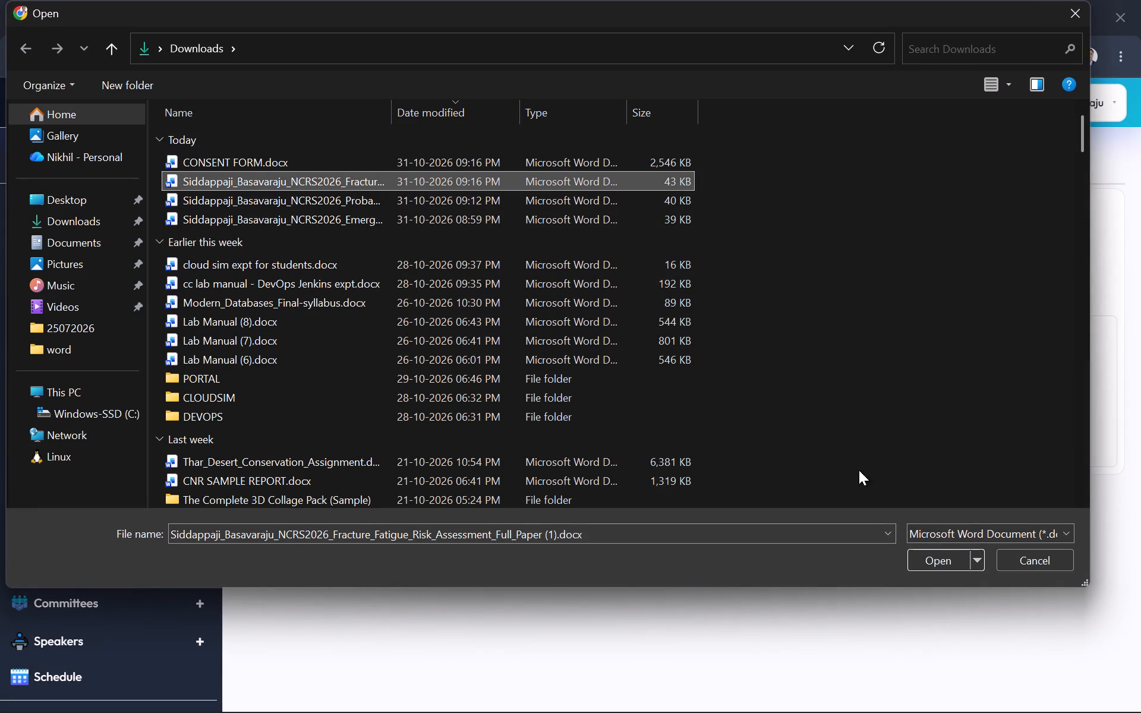
click(935, 557)
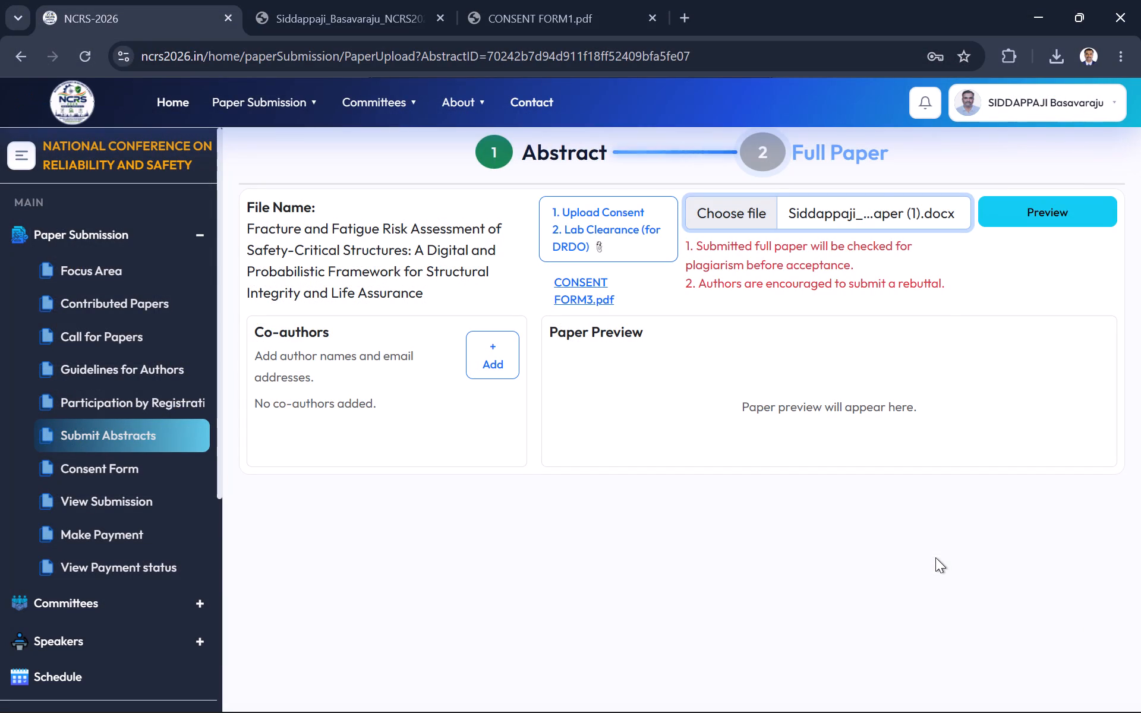
Generate the paper preview for the chosen Fracture and Fatigue document and check it on the upload page.
click(1017, 223)
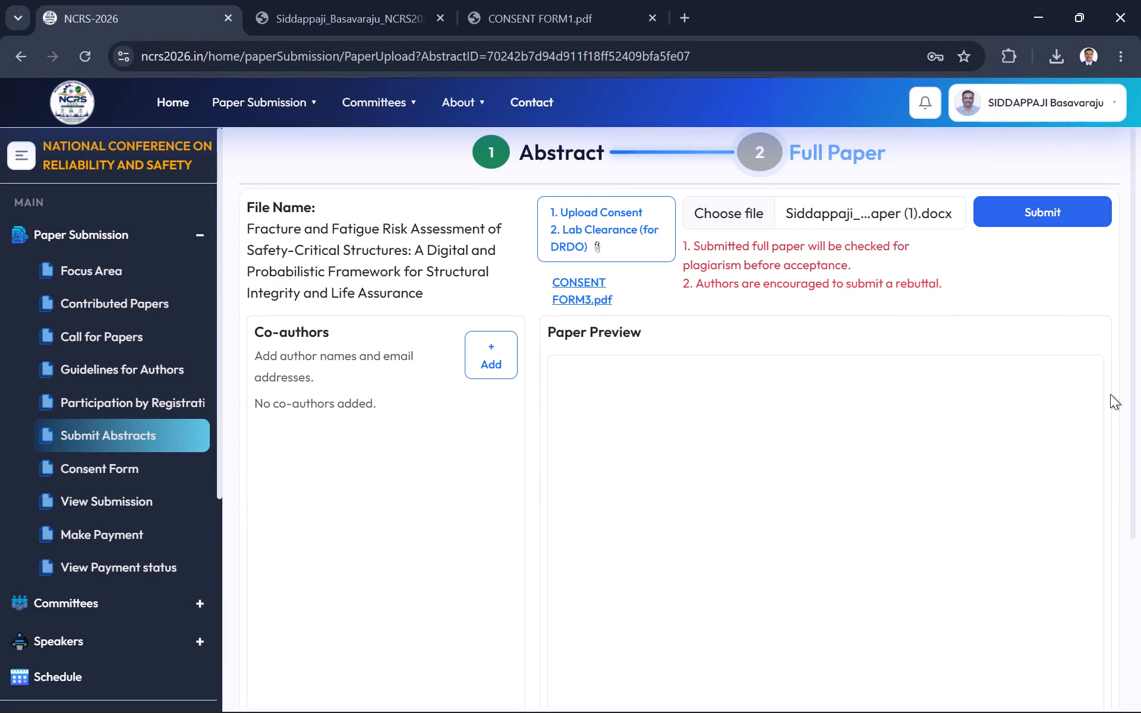
scroll(1100, 362, down, 2)
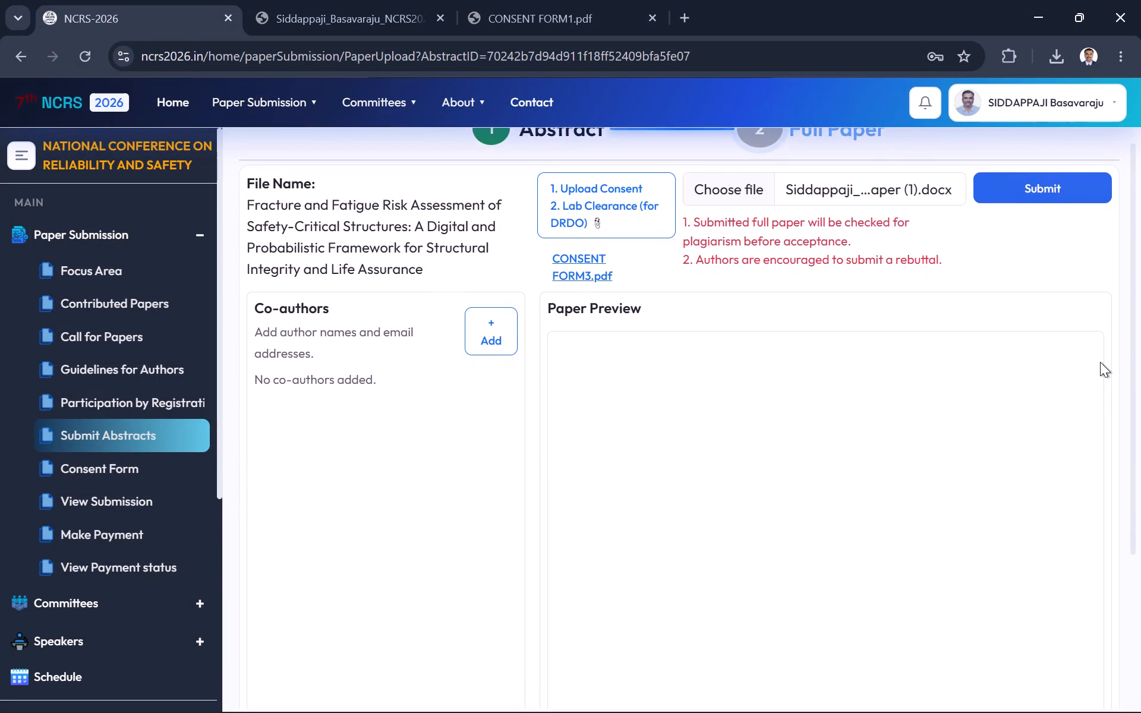
scroll(1100, 362, down, 3)
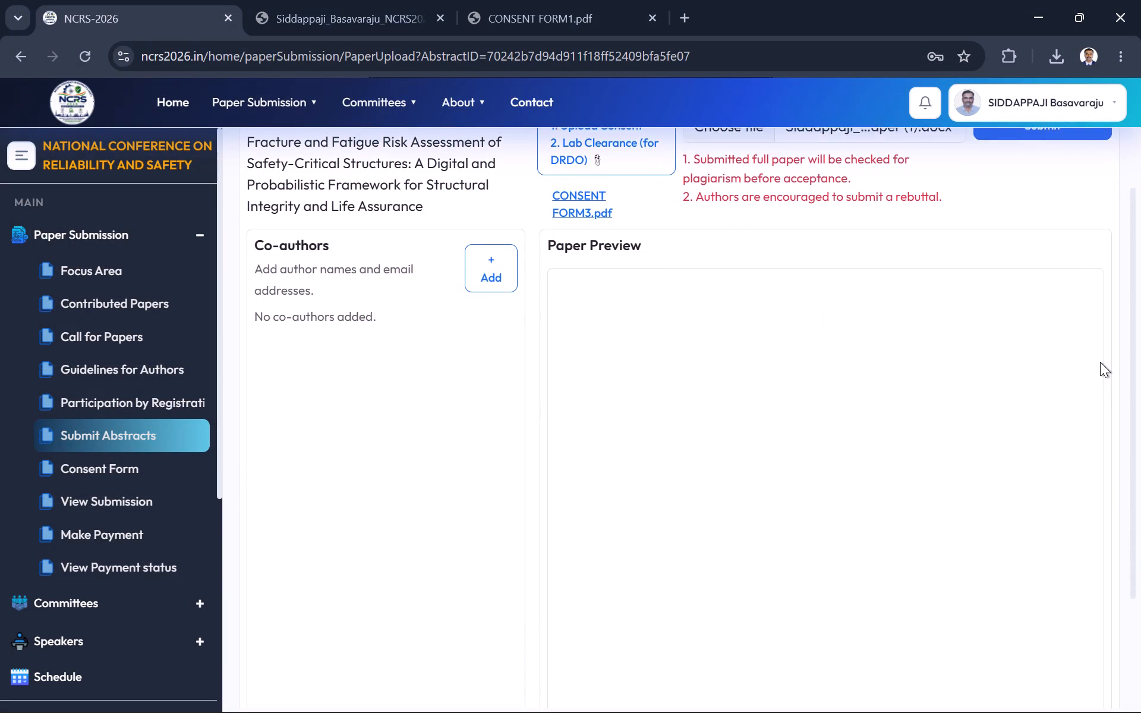
scroll(1100, 362, down, 3)
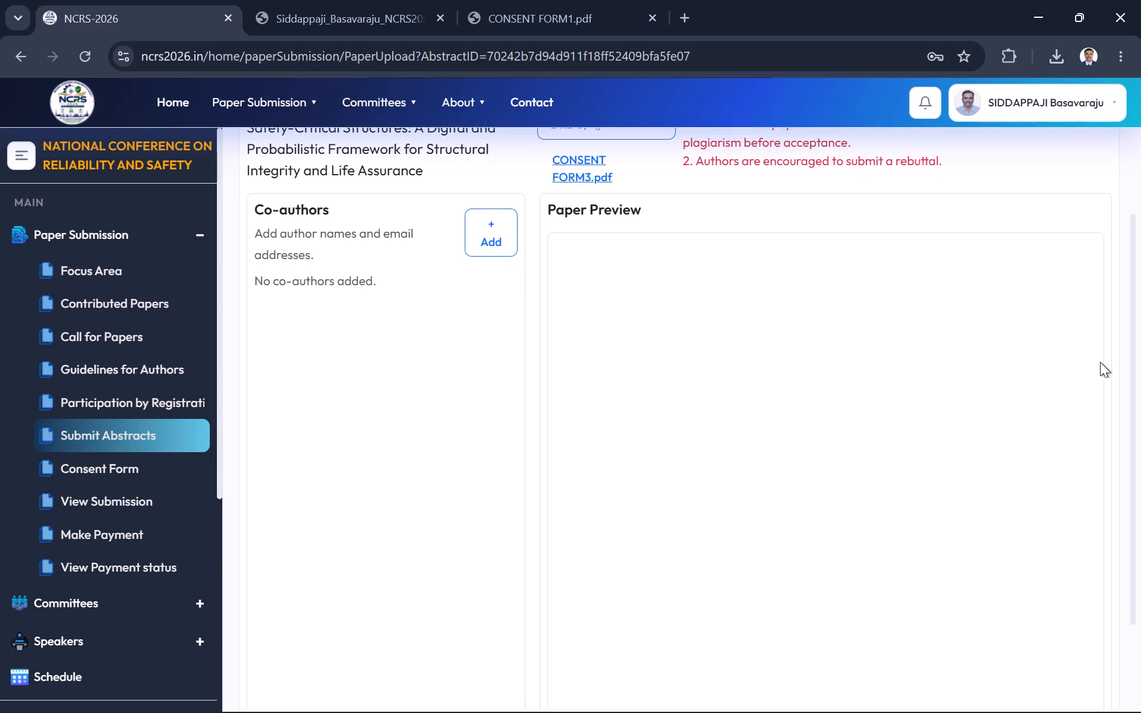
scroll(1100, 362, down, 2)
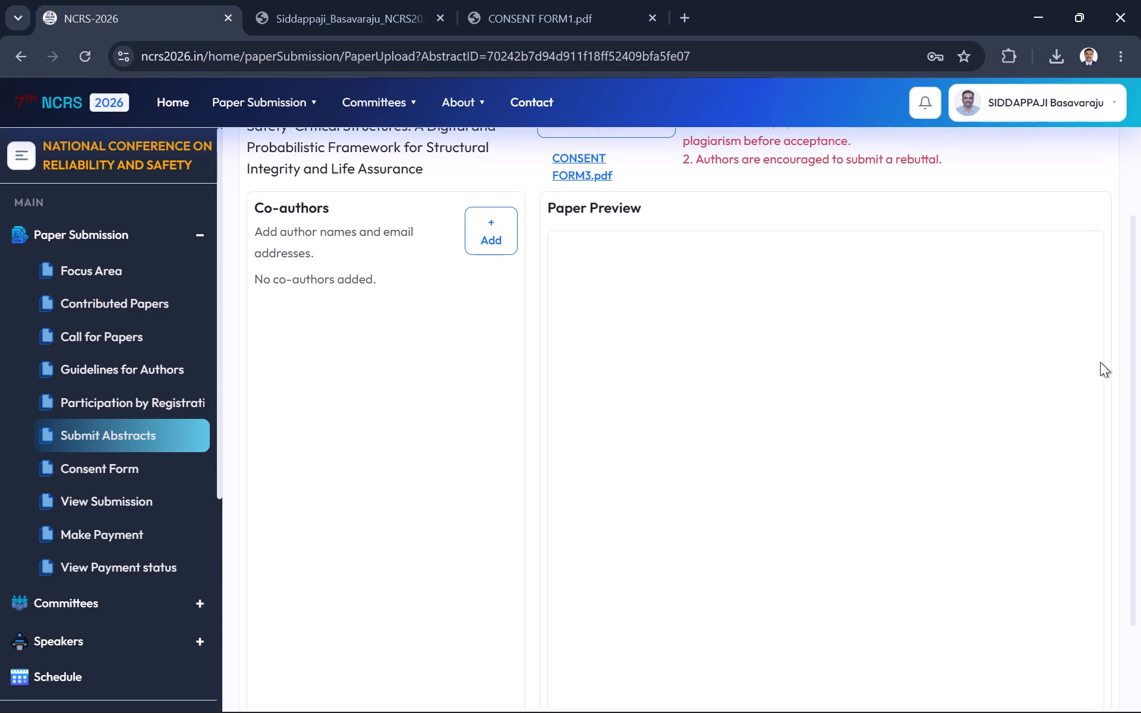
scroll(1100, 362, down, 2)
scroll(1100, 362, up, 5)
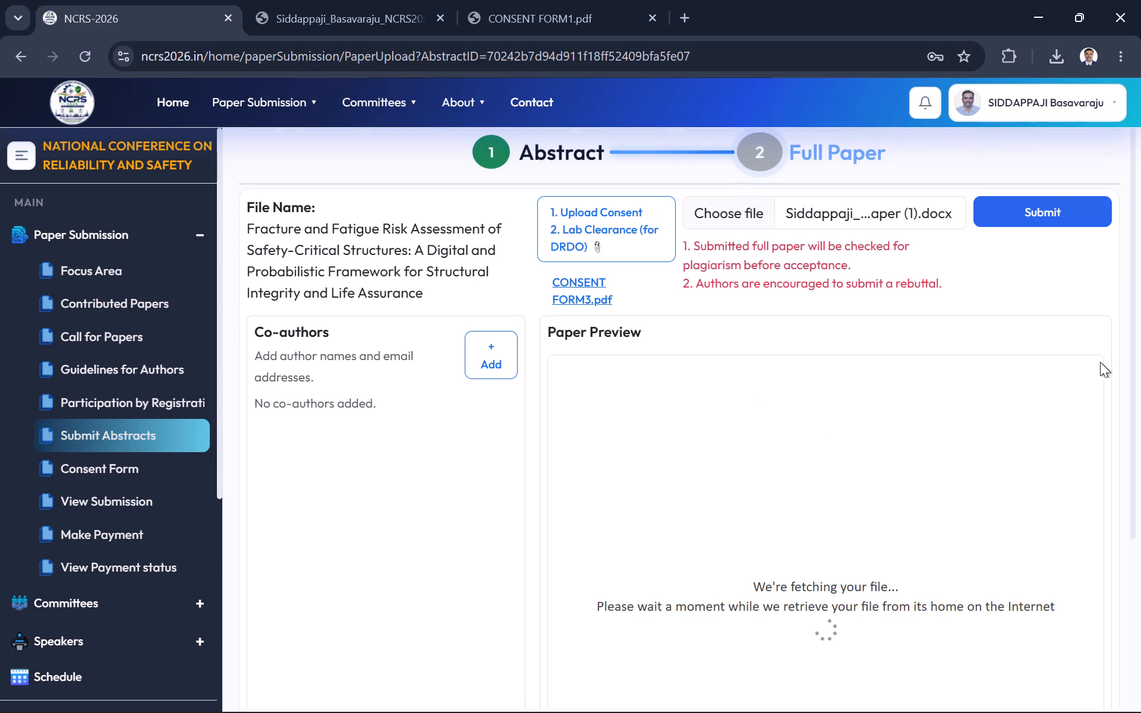
scroll(1100, 362, down, 2)
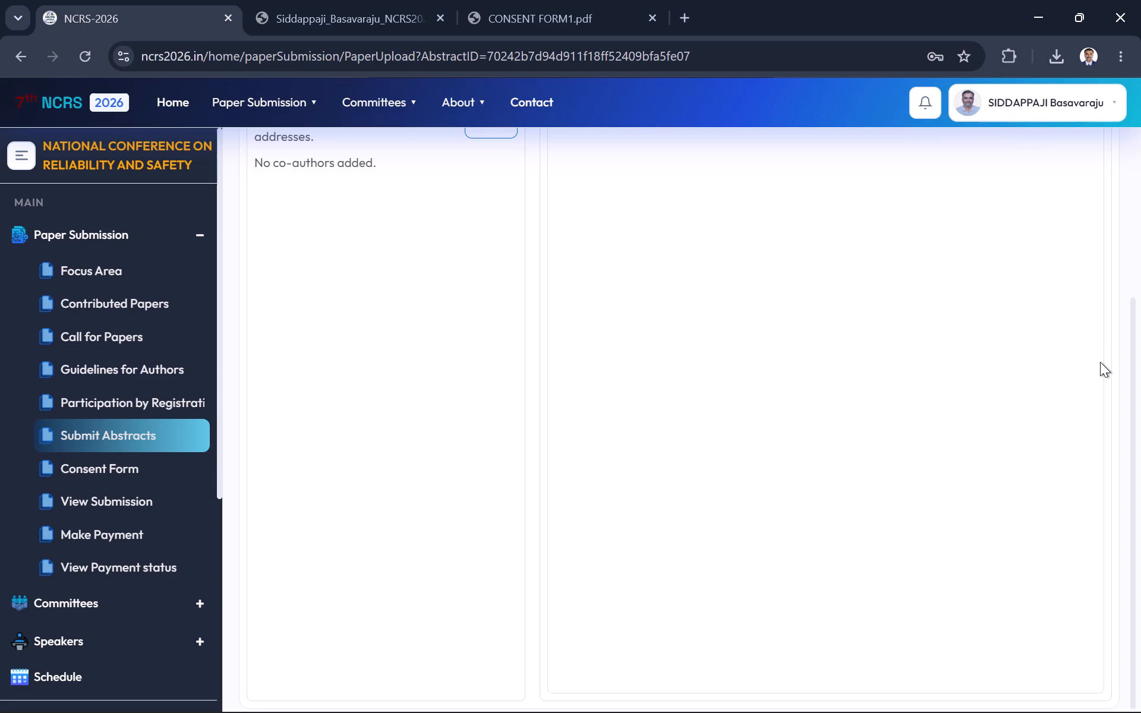
scroll(1100, 362, up, 3)
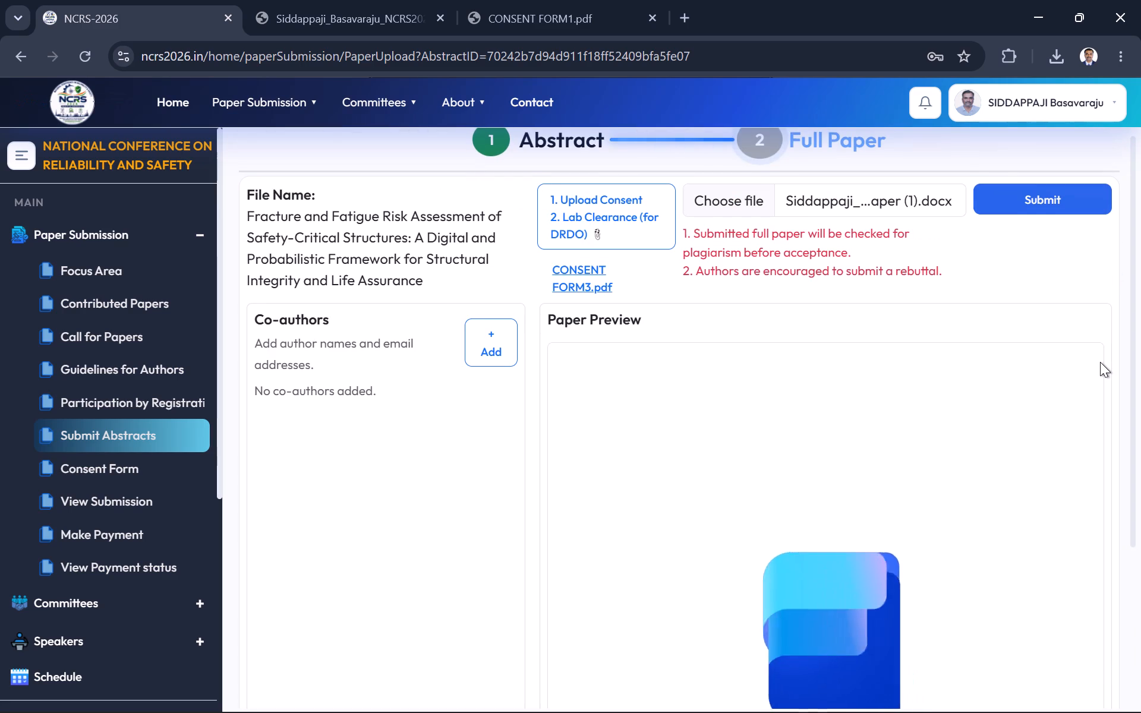
scroll(1100, 362, down, 3)
scroll(1100, 362, up, 1)
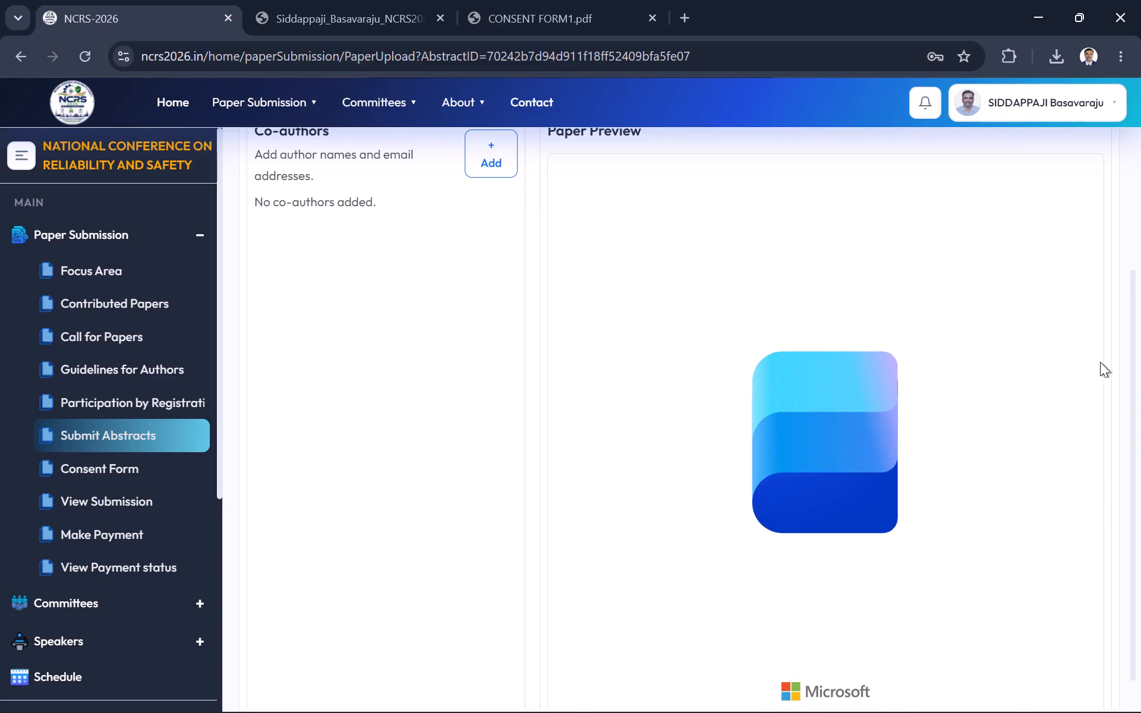
scroll(985, 293, up, 2)
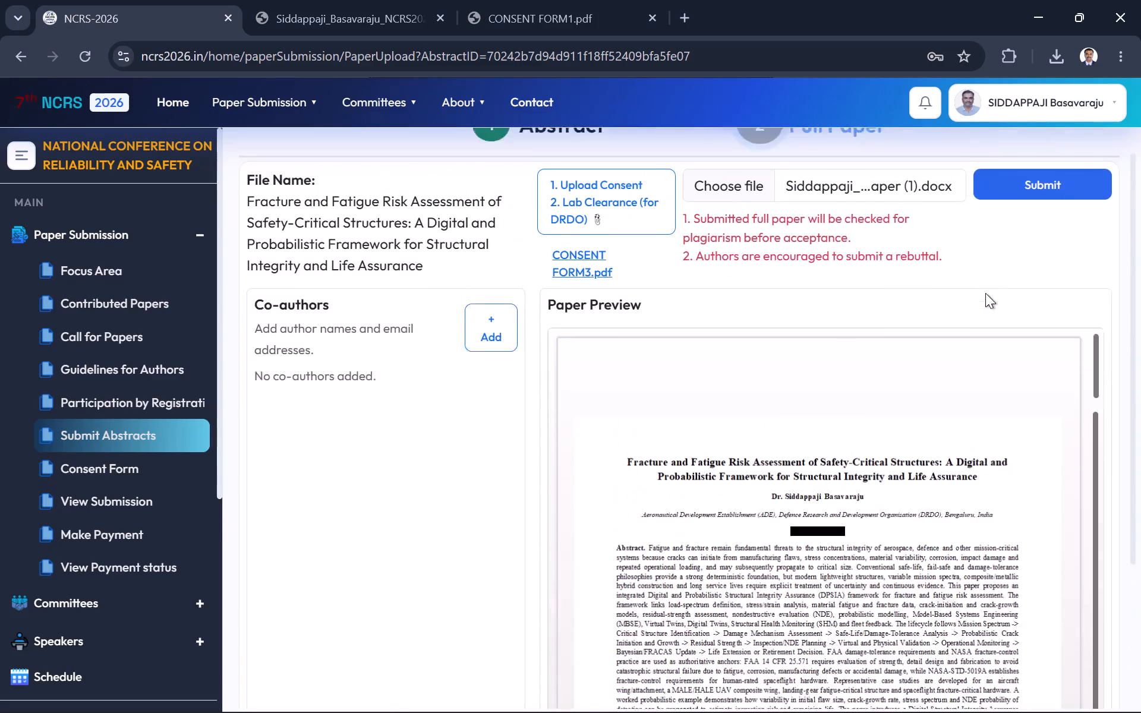
Submit the Fracture and Fatigue full paper together with its uploaded consent form and acknowledge the submission.
scroll(1129, 268, up, 1)
click(1049, 204)
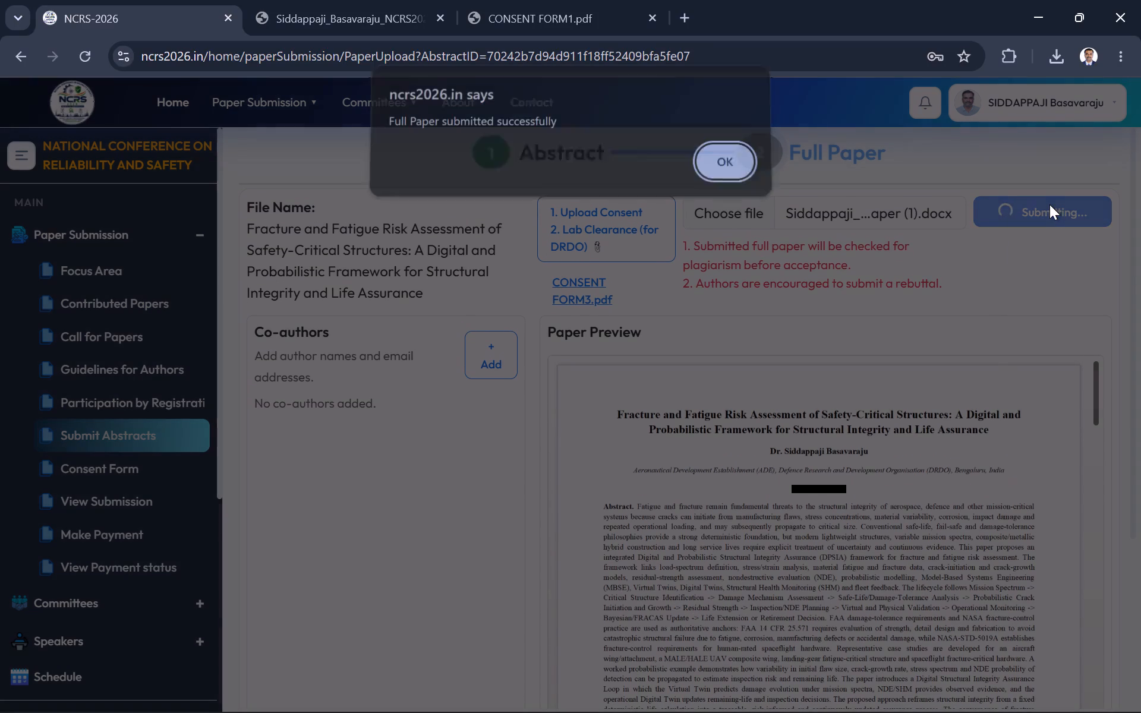
click(745, 173)
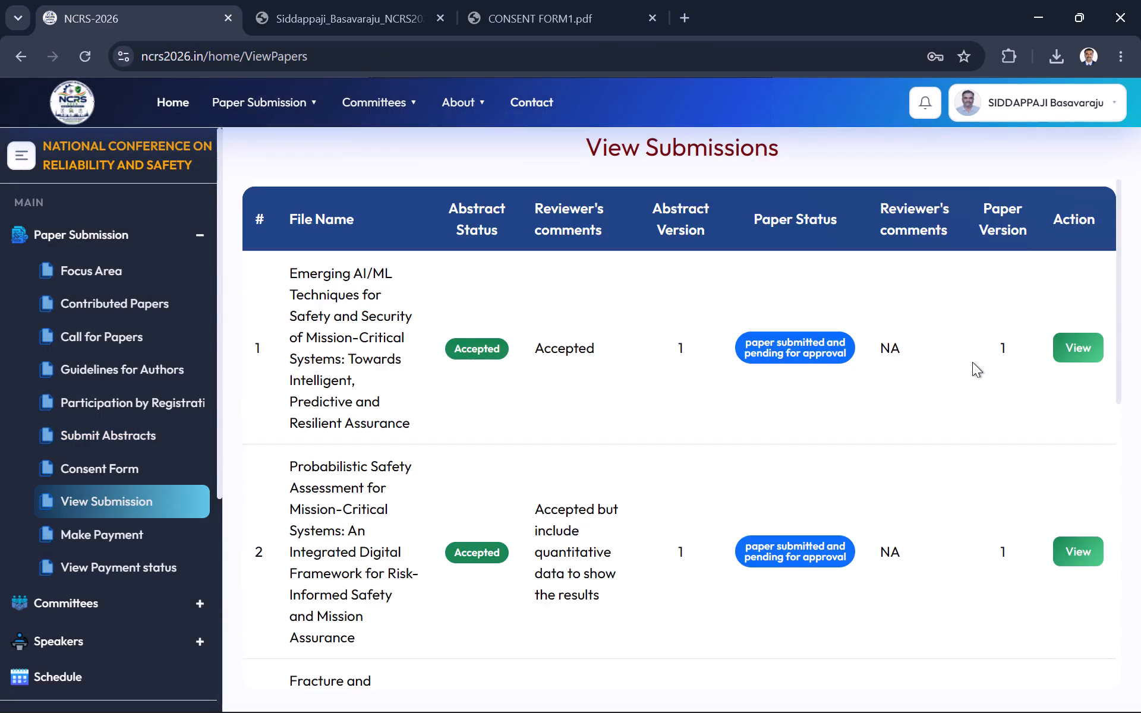
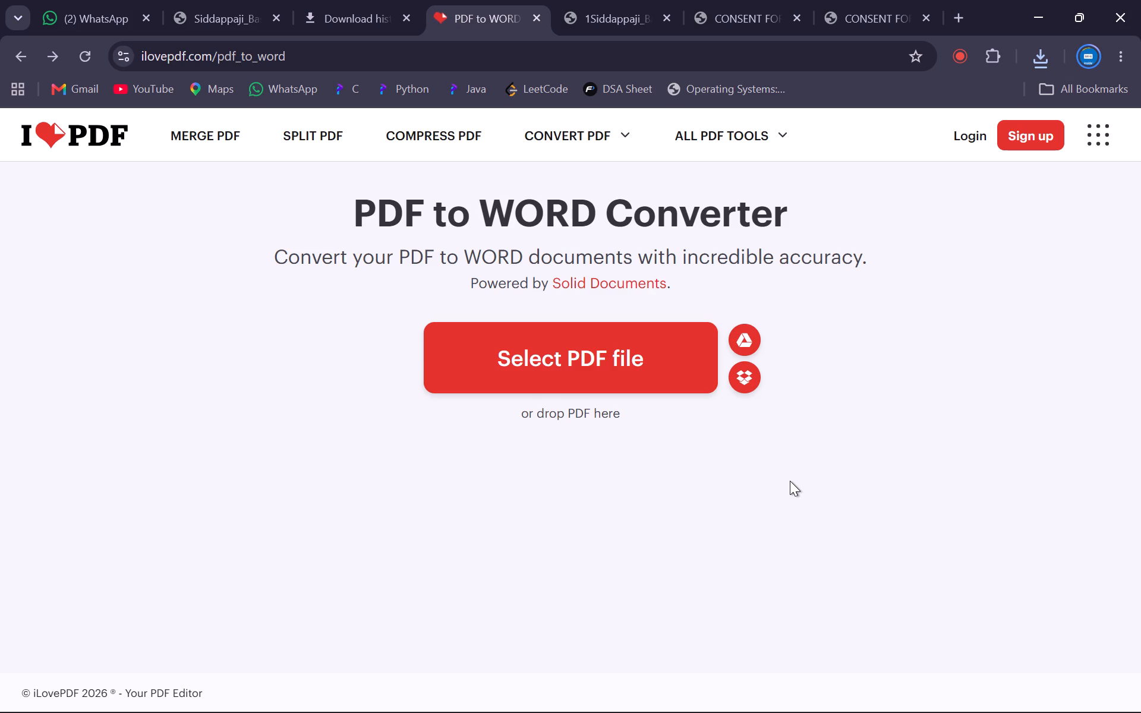
Open the file chooser of the PDF to WORD converter for selecting a PDF from Downloads.
click(642, 354)
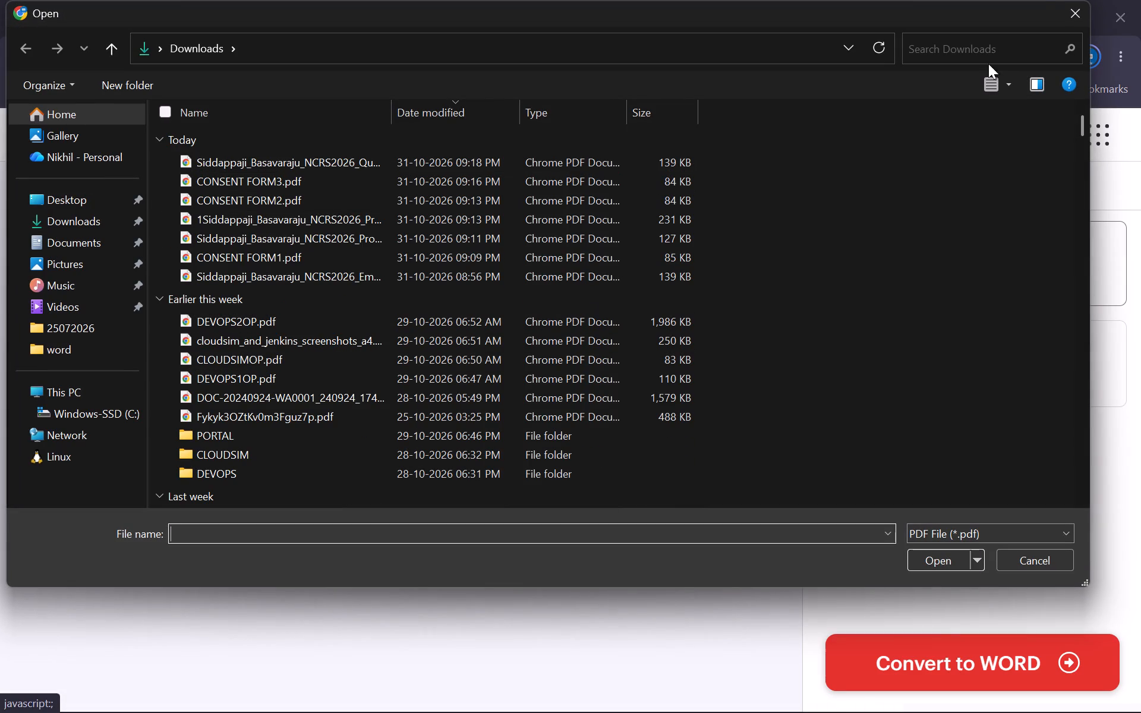
Convert the loaded Quality Assurance paper PDF to Word without OCR and download the .docx to the Downloads folder.
click(1063, 7)
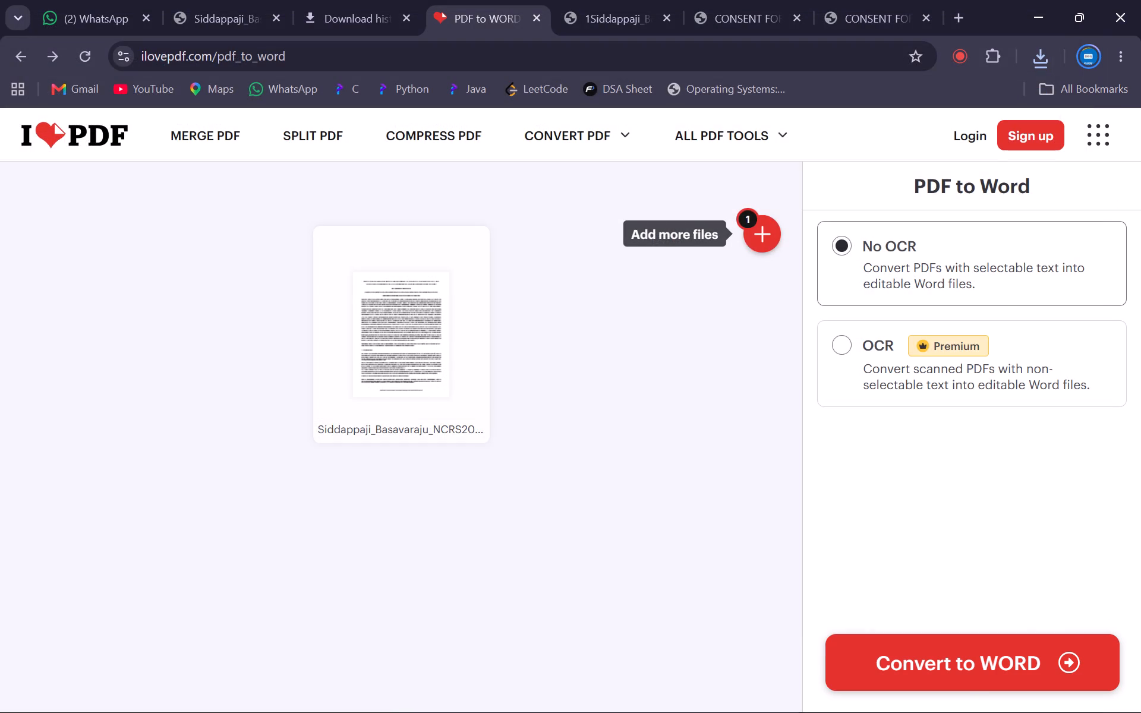
click(976, 641)
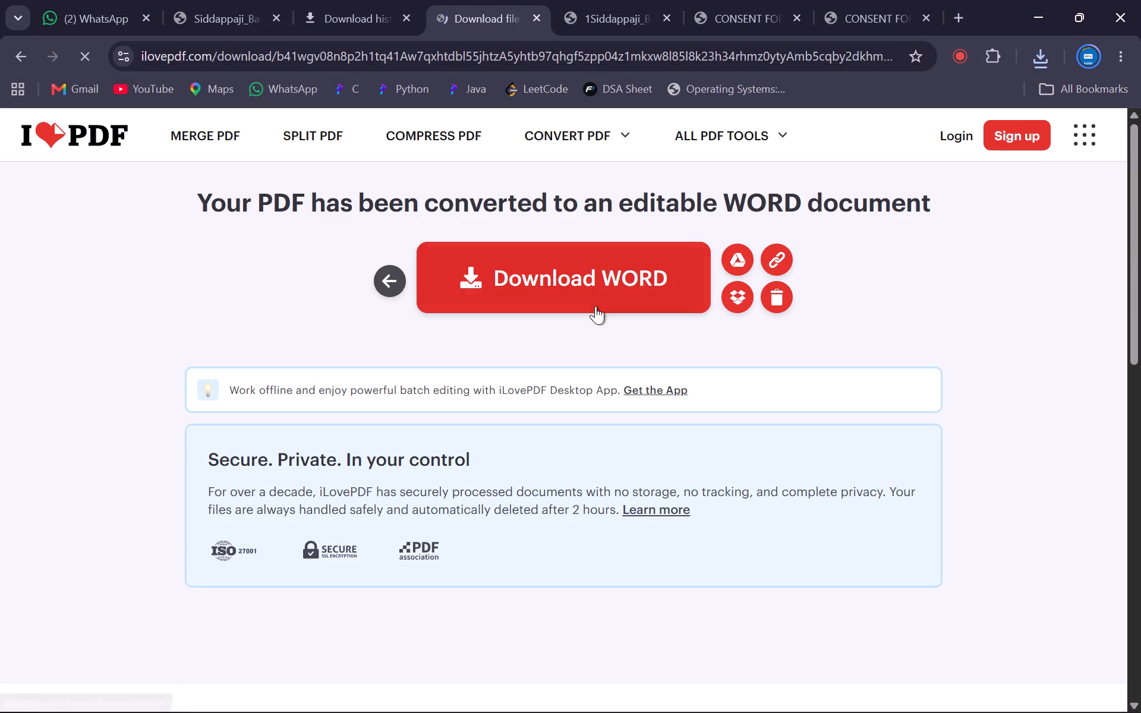
click(579, 294)
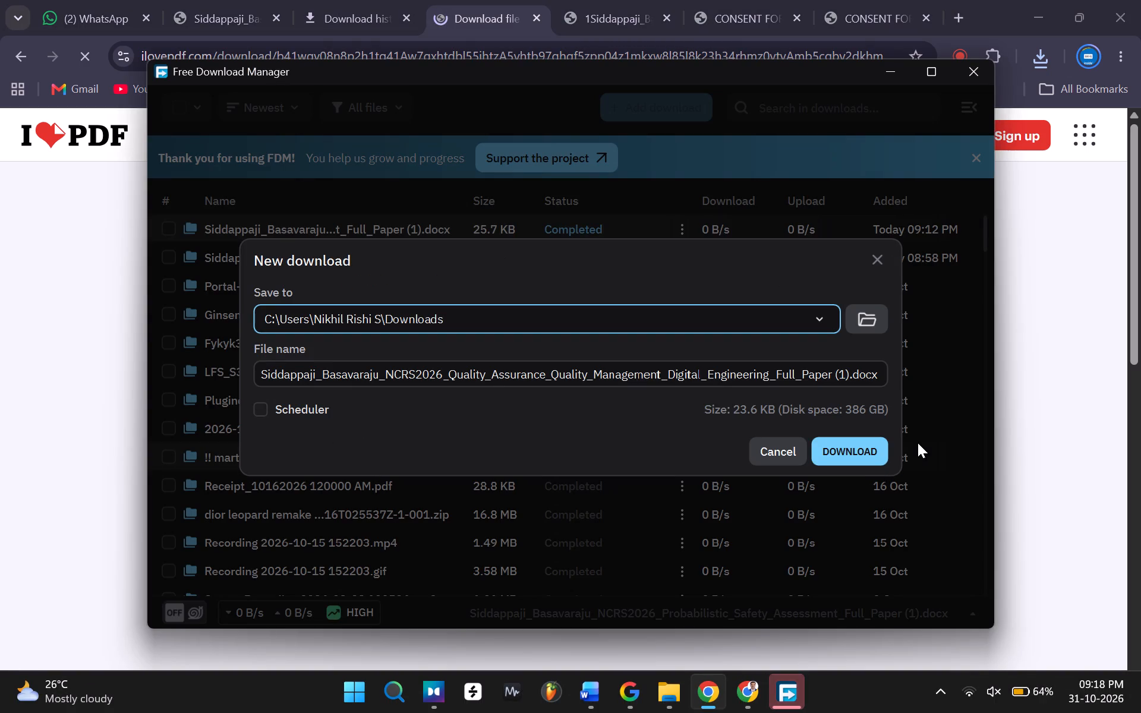
click(861, 455)
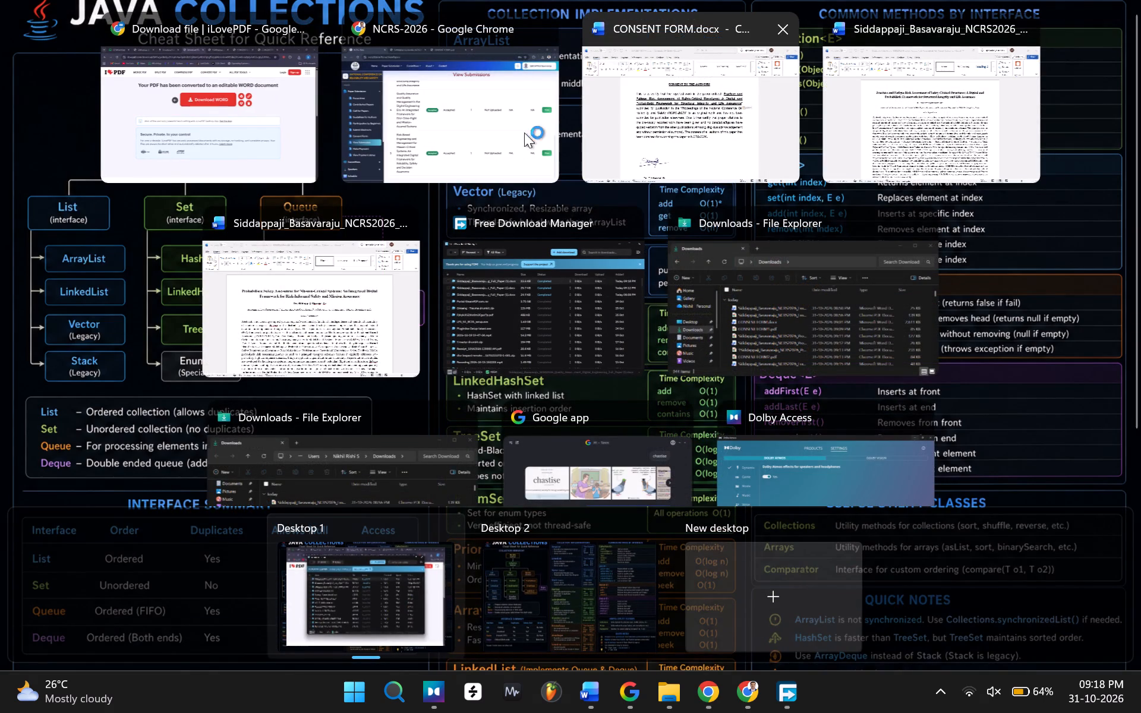
Look through the Downloads folder in File Explorer for the converted Quality Assurance Word document.
click(817, 242)
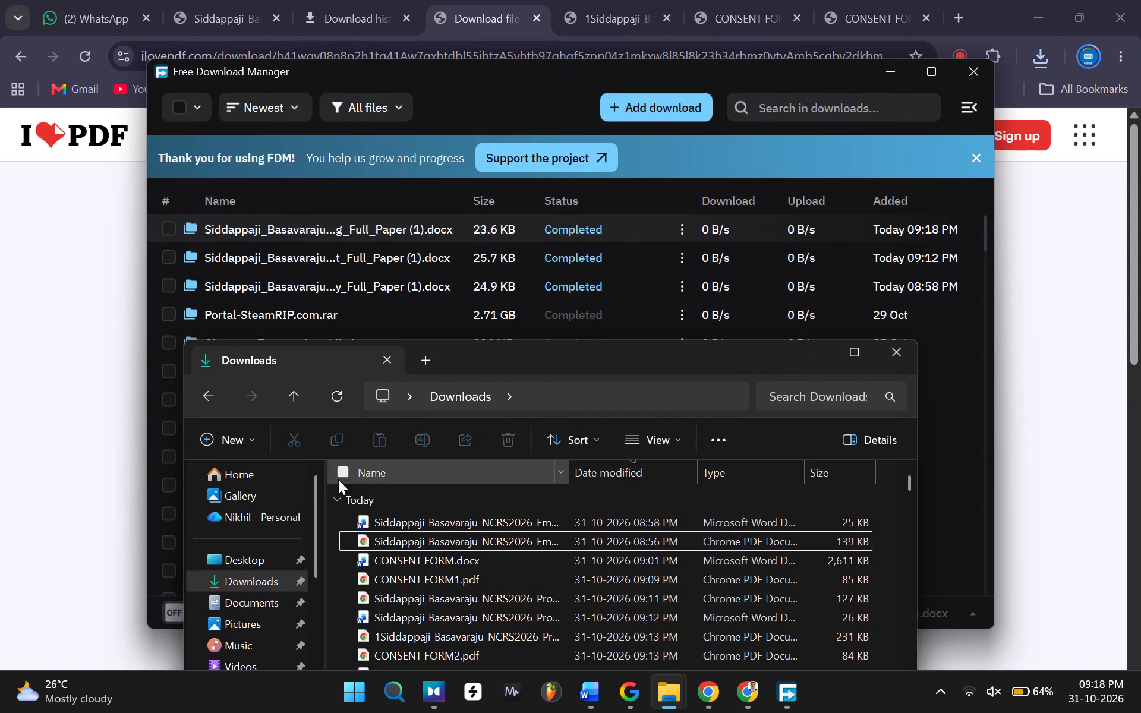
double_click(420, 522)
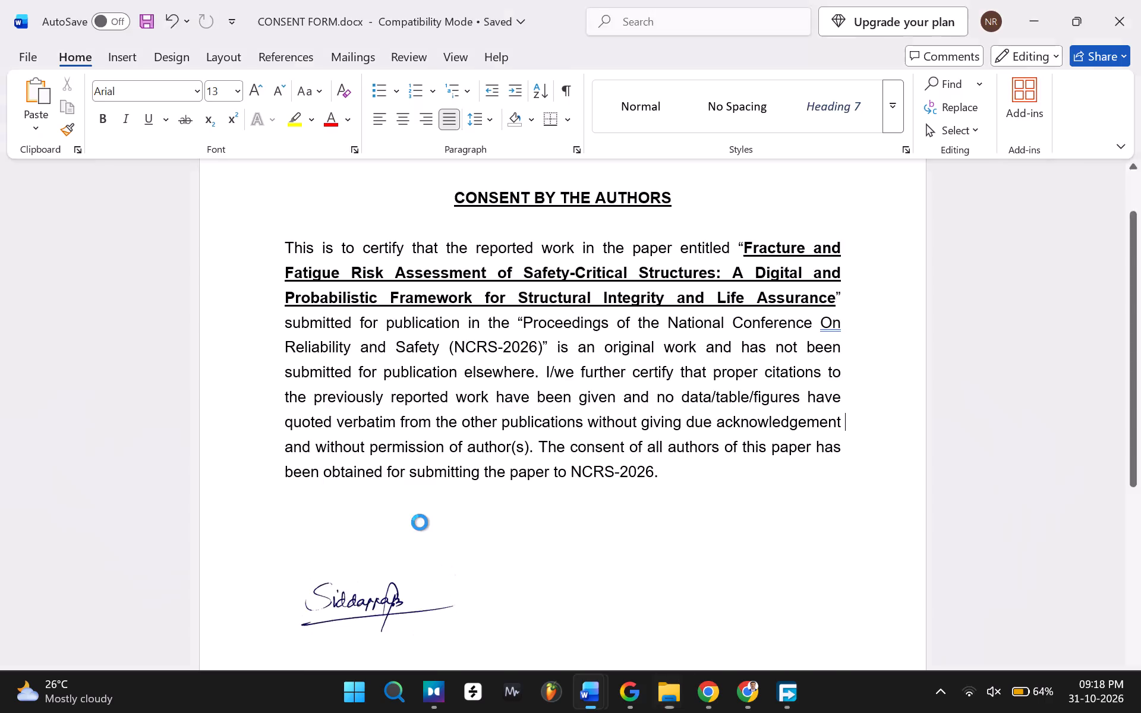
click(1116, 0)
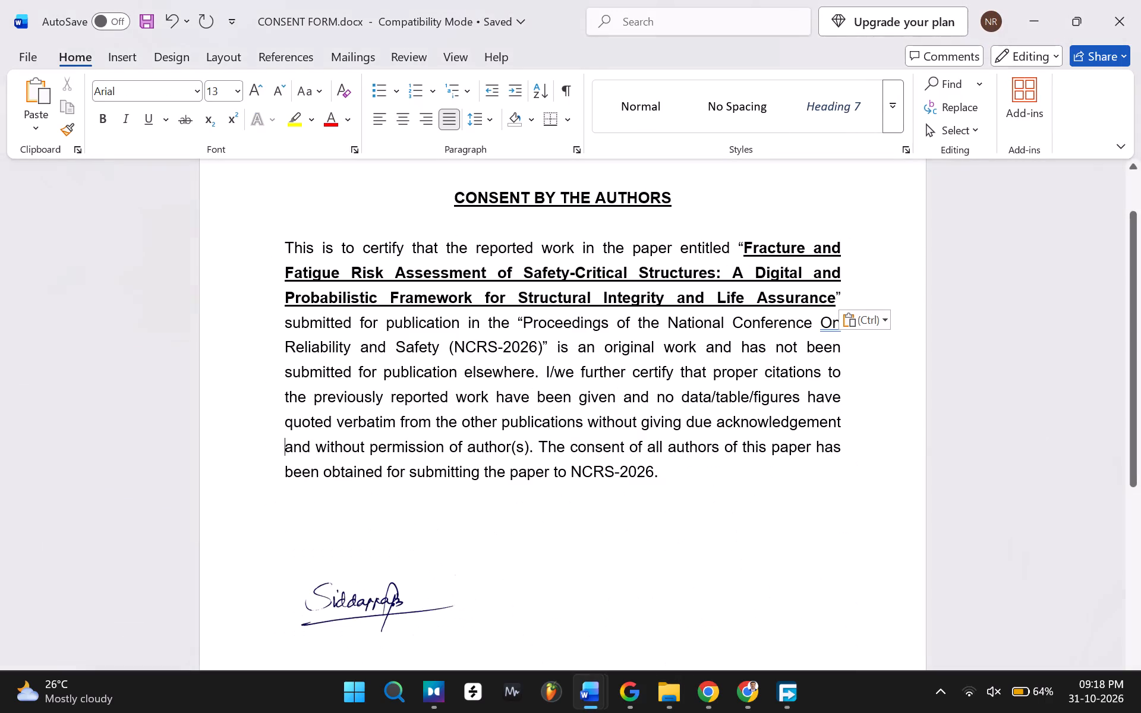
click(667, 696)
click(610, 639)
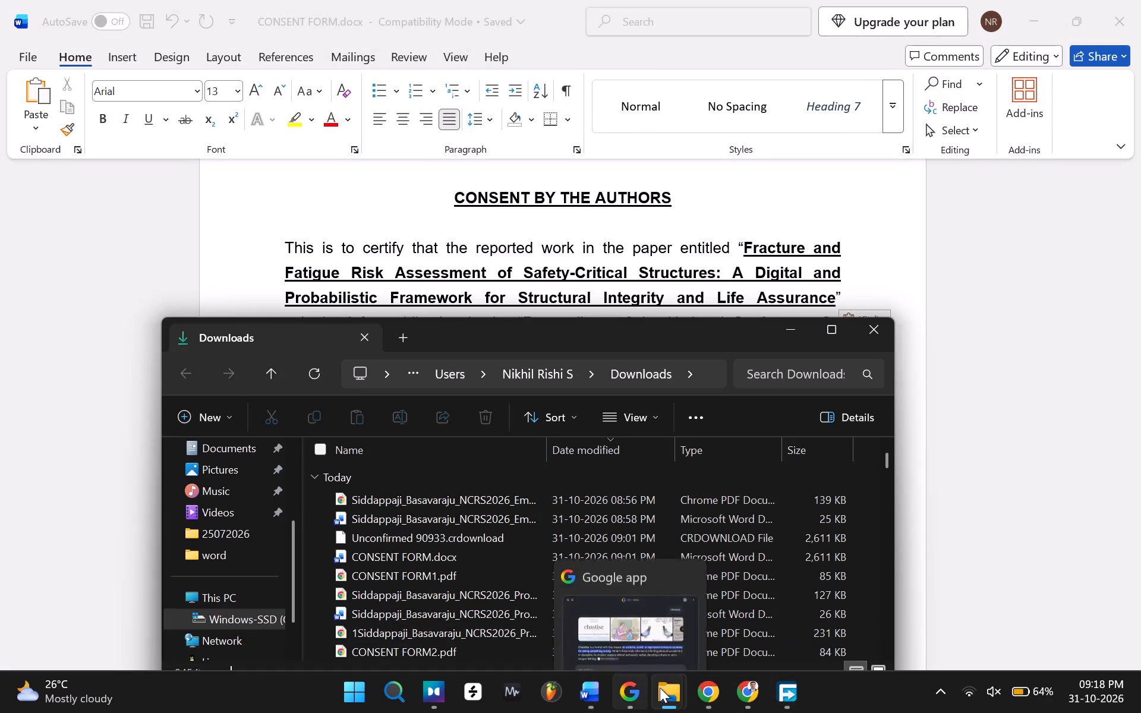
click(661, 687)
click(843, 544)
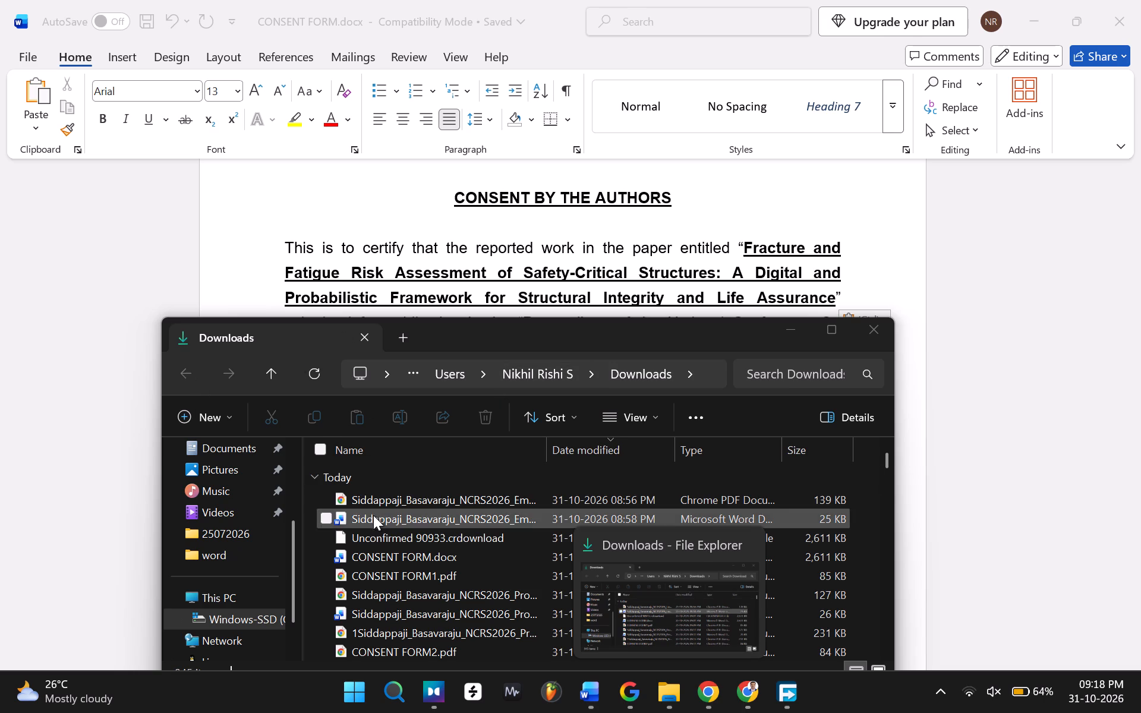
click(542, 336)
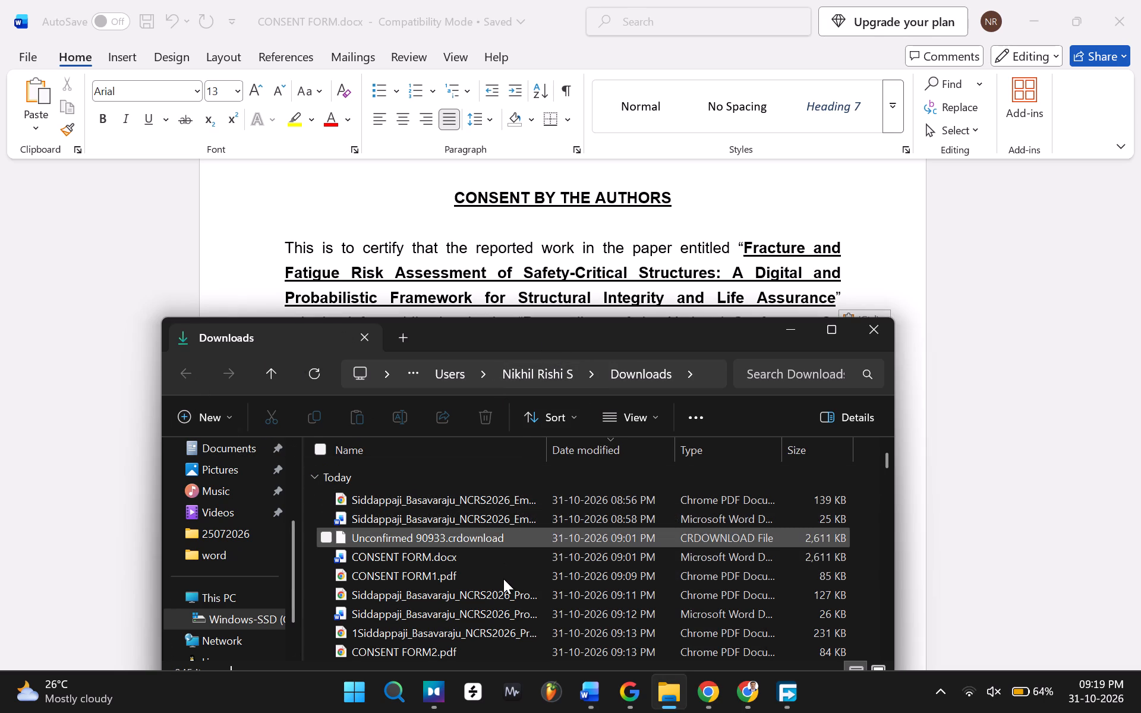
scroll(503, 579, up, 17)
scroll(503, 579, up, 11)
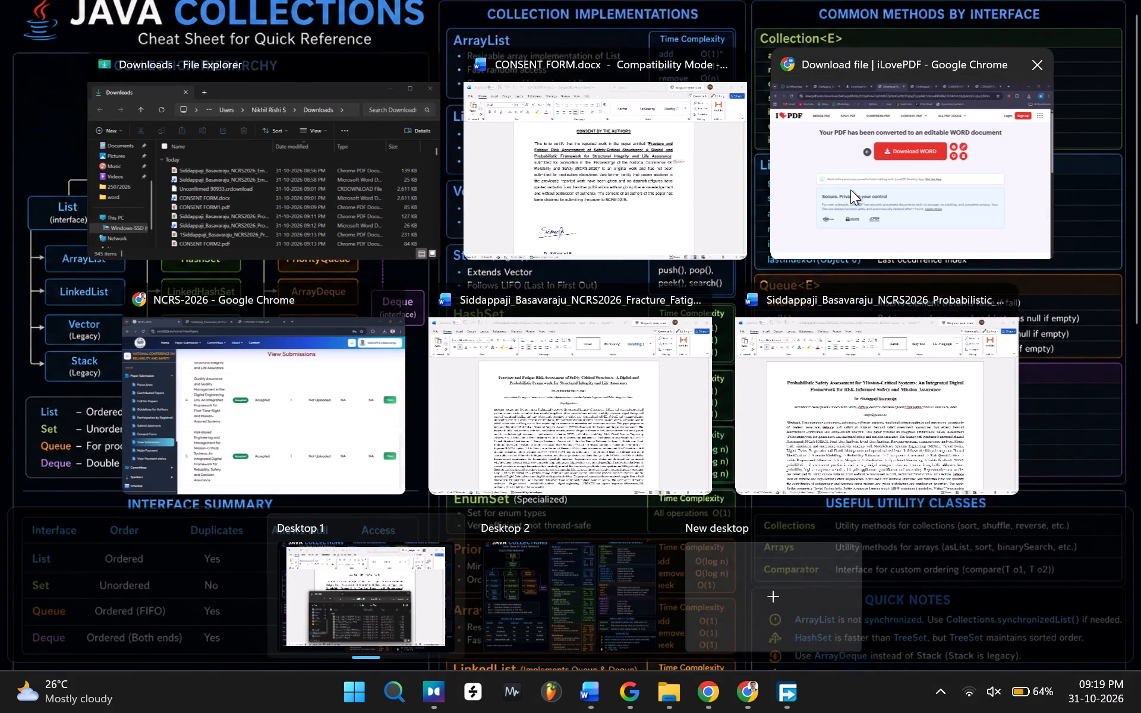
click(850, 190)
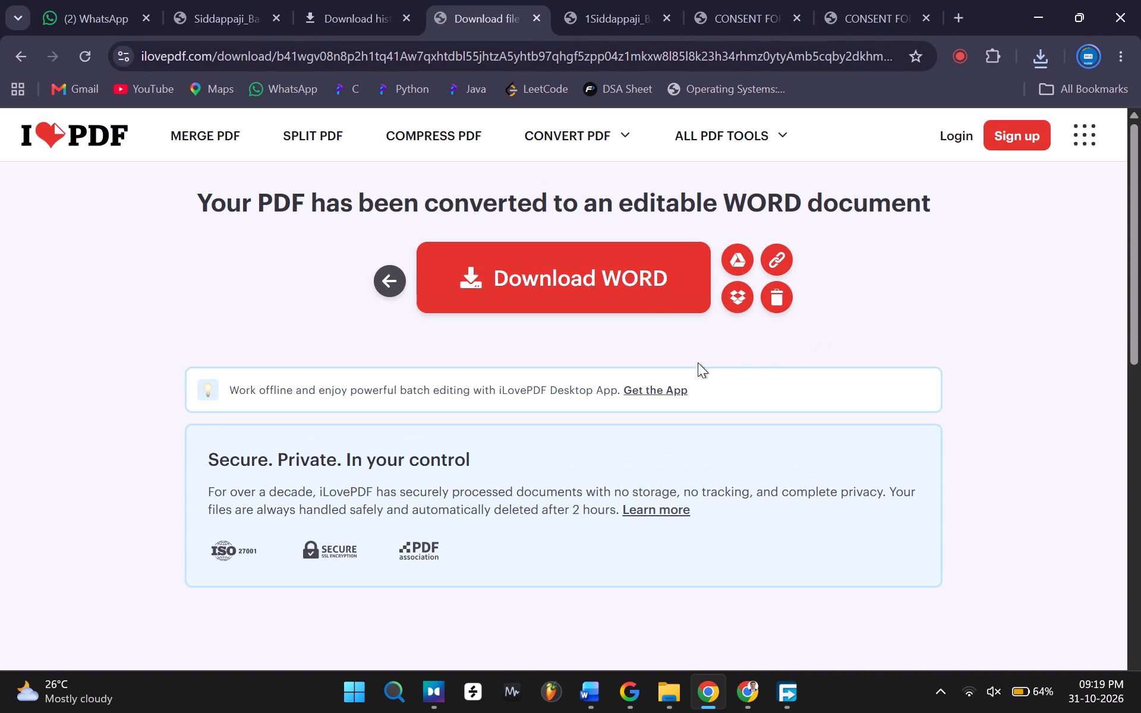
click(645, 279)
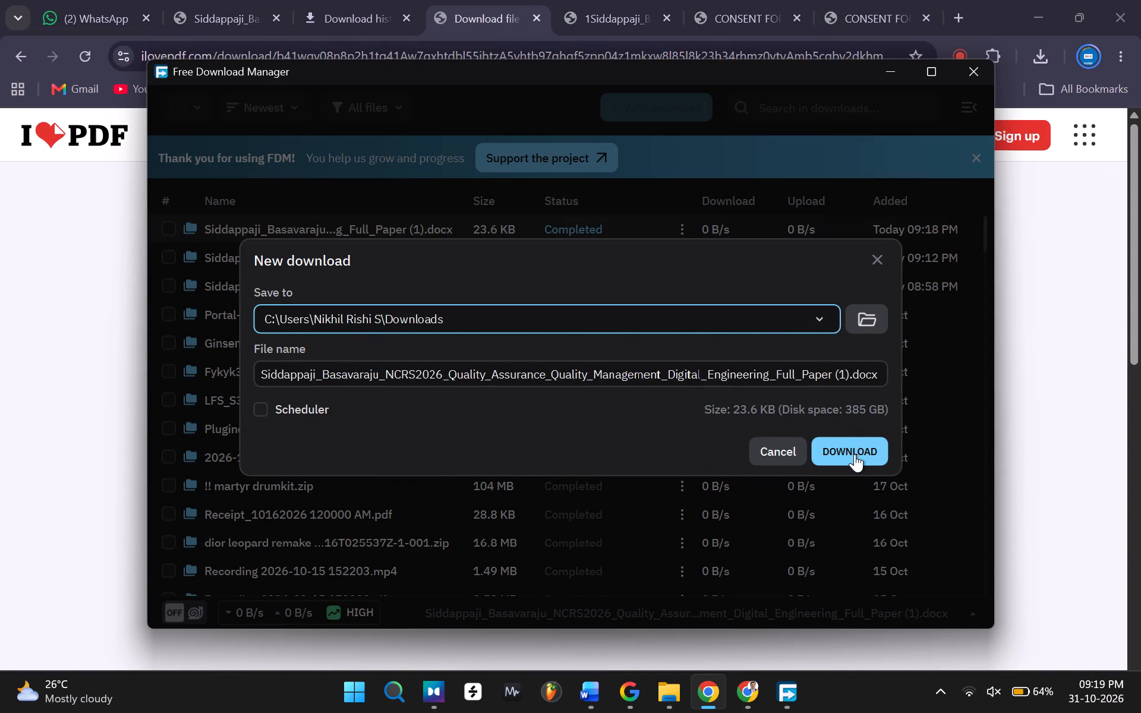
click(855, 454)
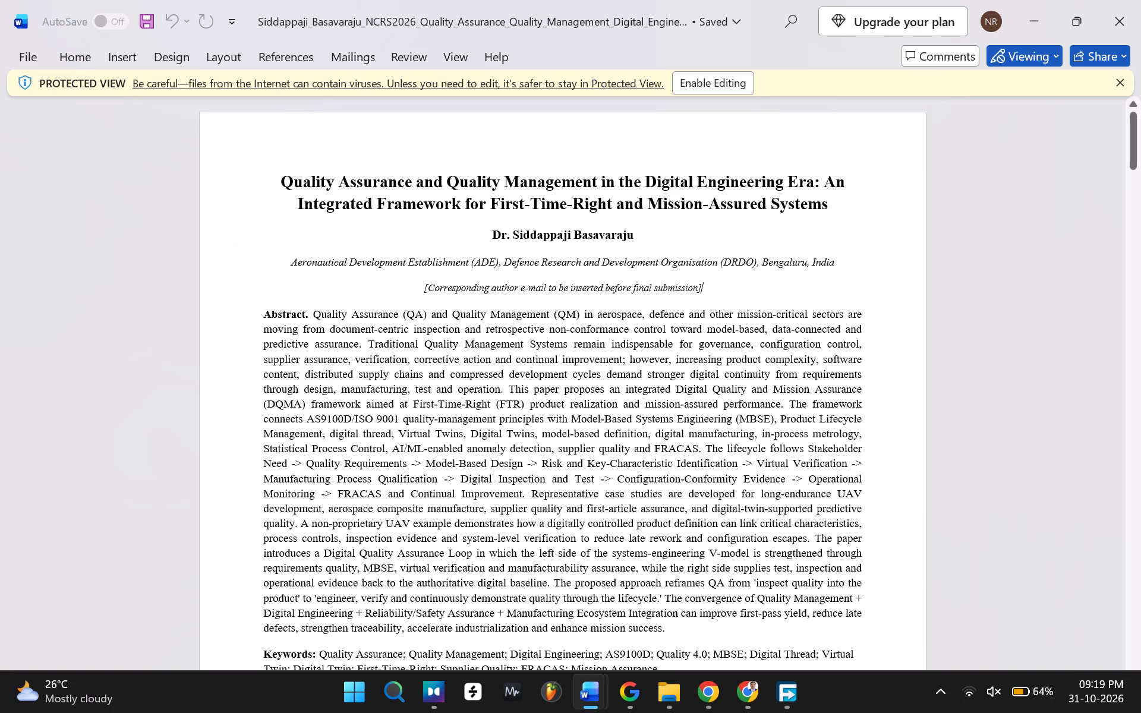
key(ctrl+BackSpace)
click(727, 92)
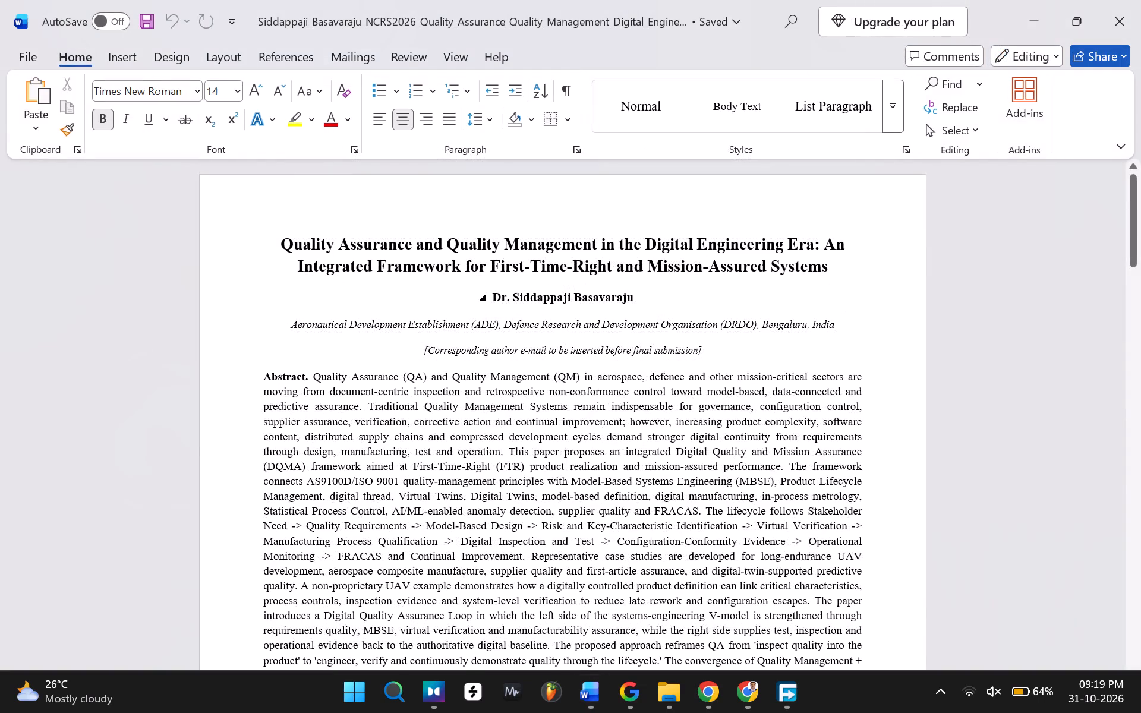
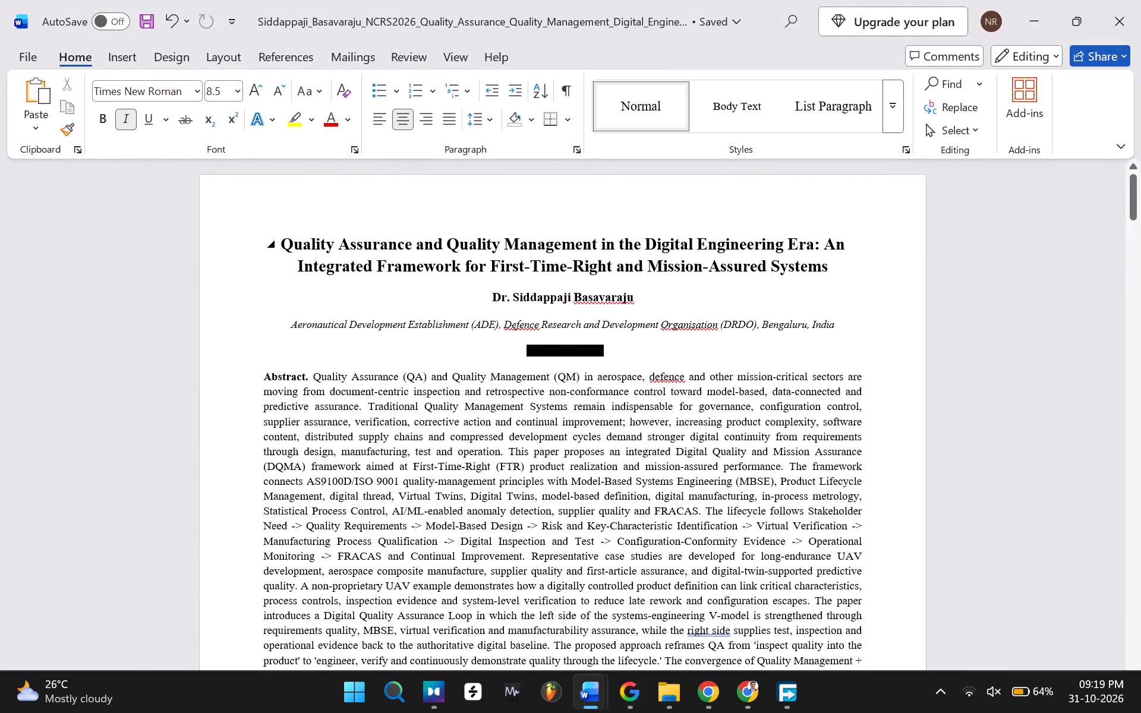
Replace the paper title in CONSENT FORM.docx with the Quality Assurance paper's title, pasted as text only, and save the form.
drag(845, 270, 296, 216)
key(ctrl+c)
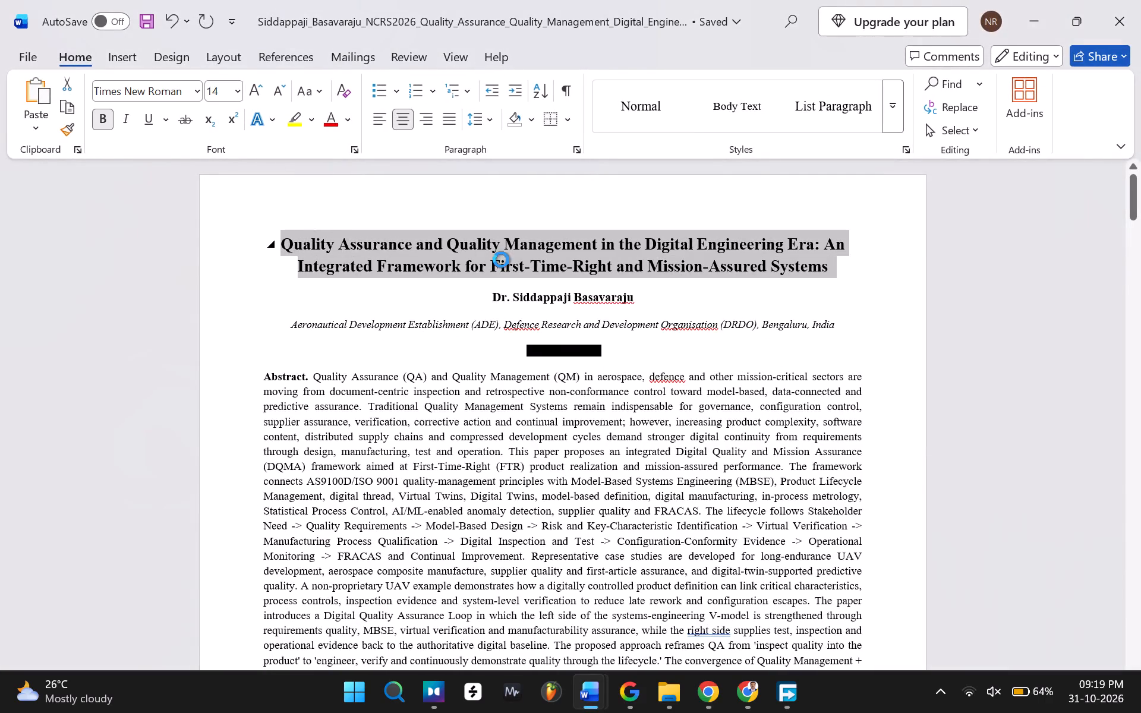
key(alt+Tab)
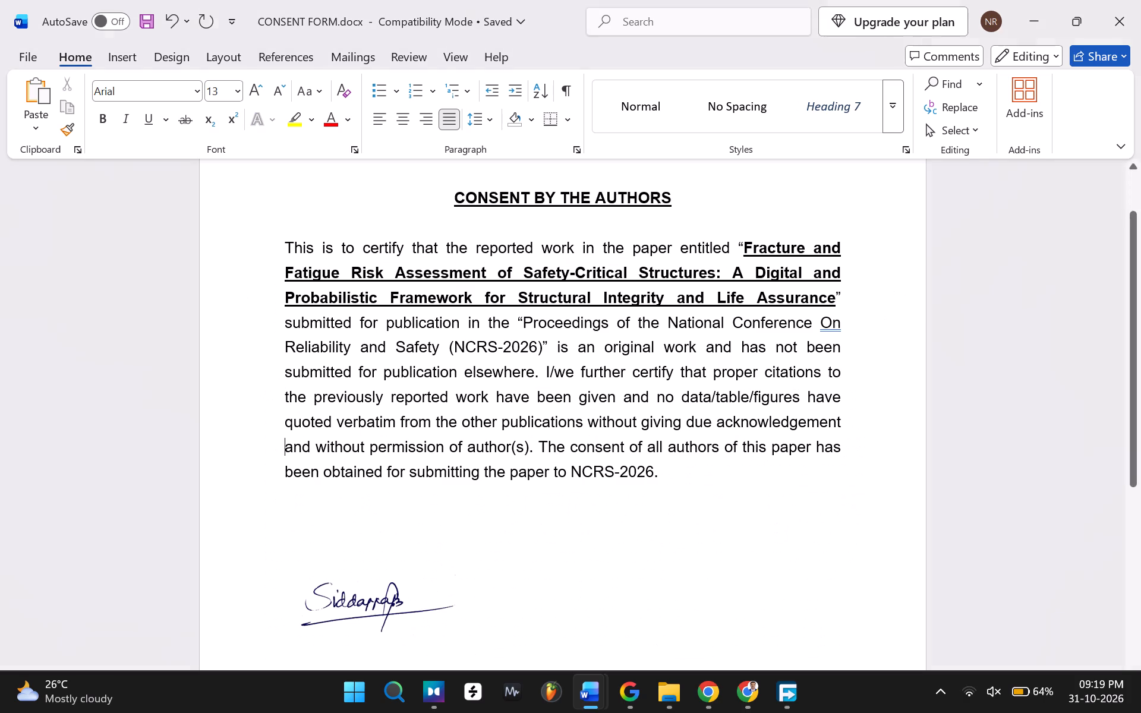
drag(834, 299, 746, 240)
right_click(746, 240)
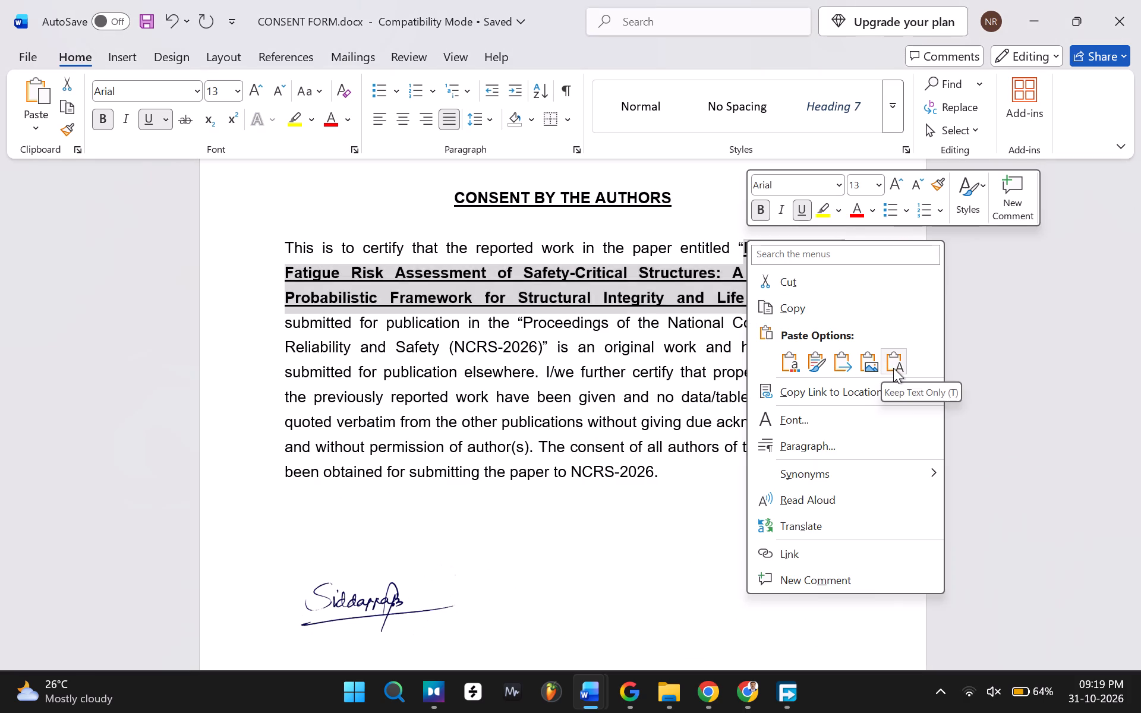
click(893, 368)
click(835, 394)
key(ctrl+s)
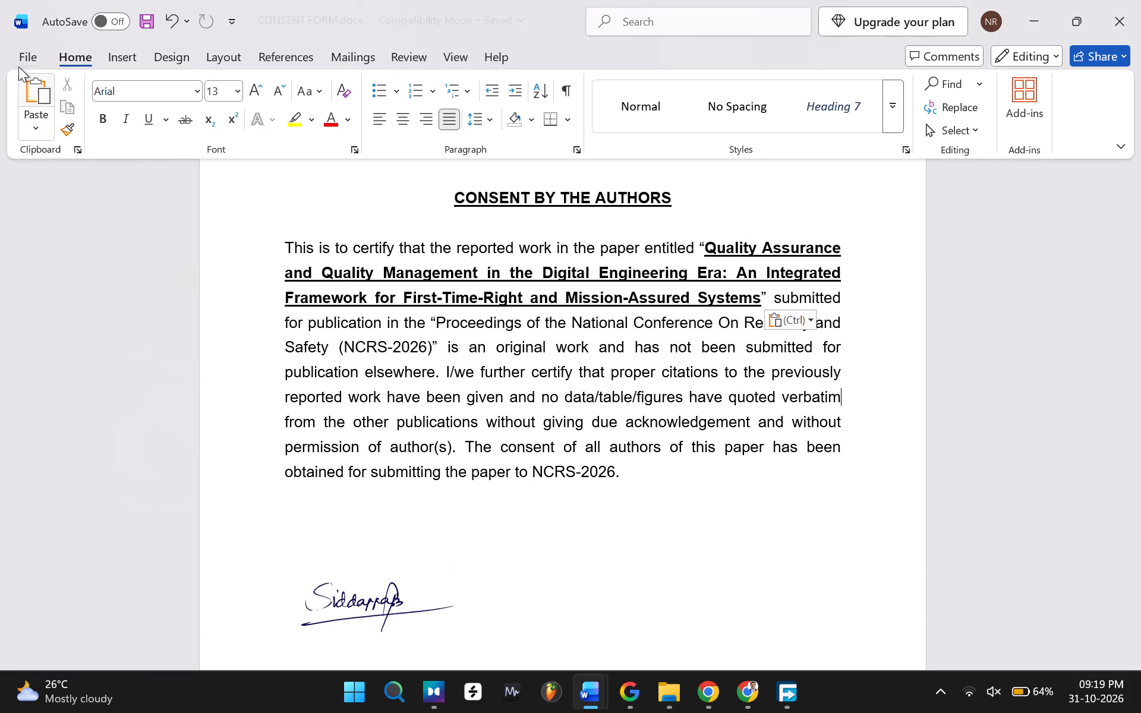
Export the consent form as a PDF named CONSENT FORM4.pdf in the Downloads folder.
click(17, 65)
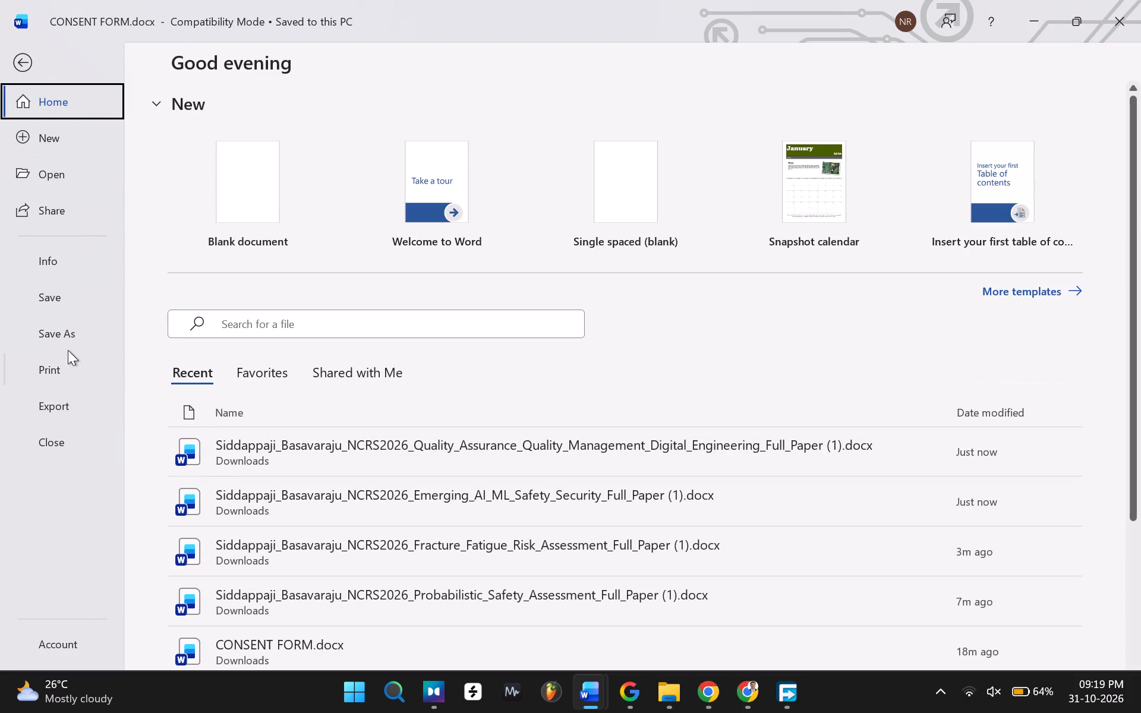
click(83, 410)
double_click(352, 129)
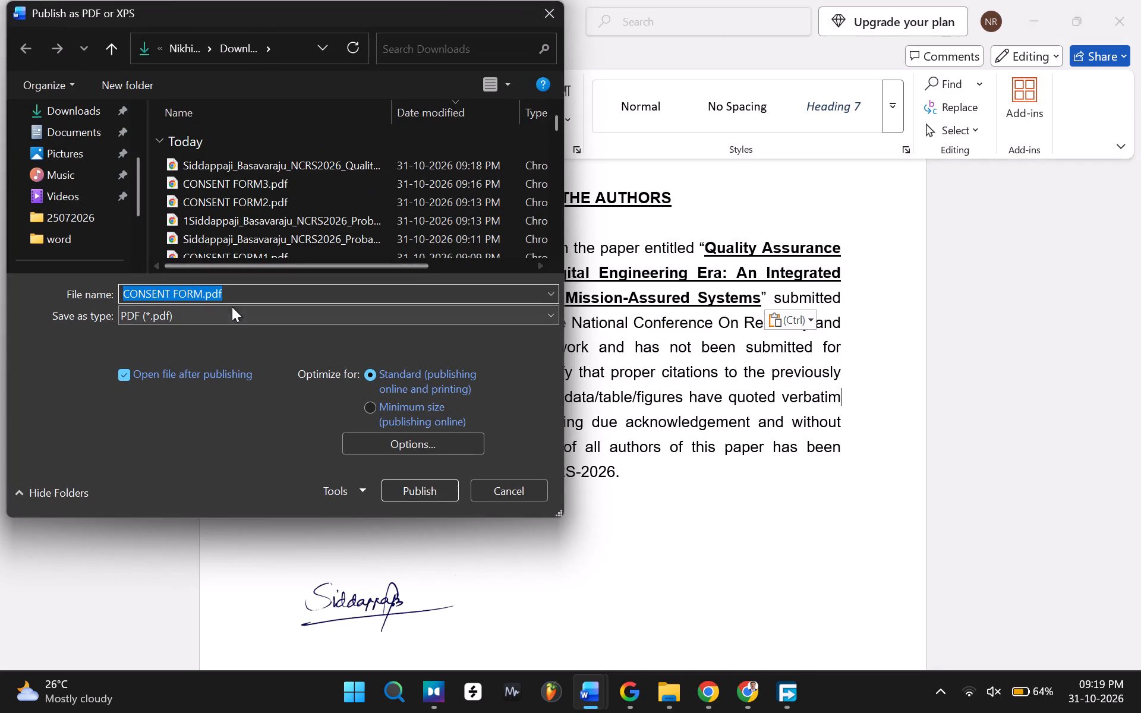
click(198, 295)
key(4)
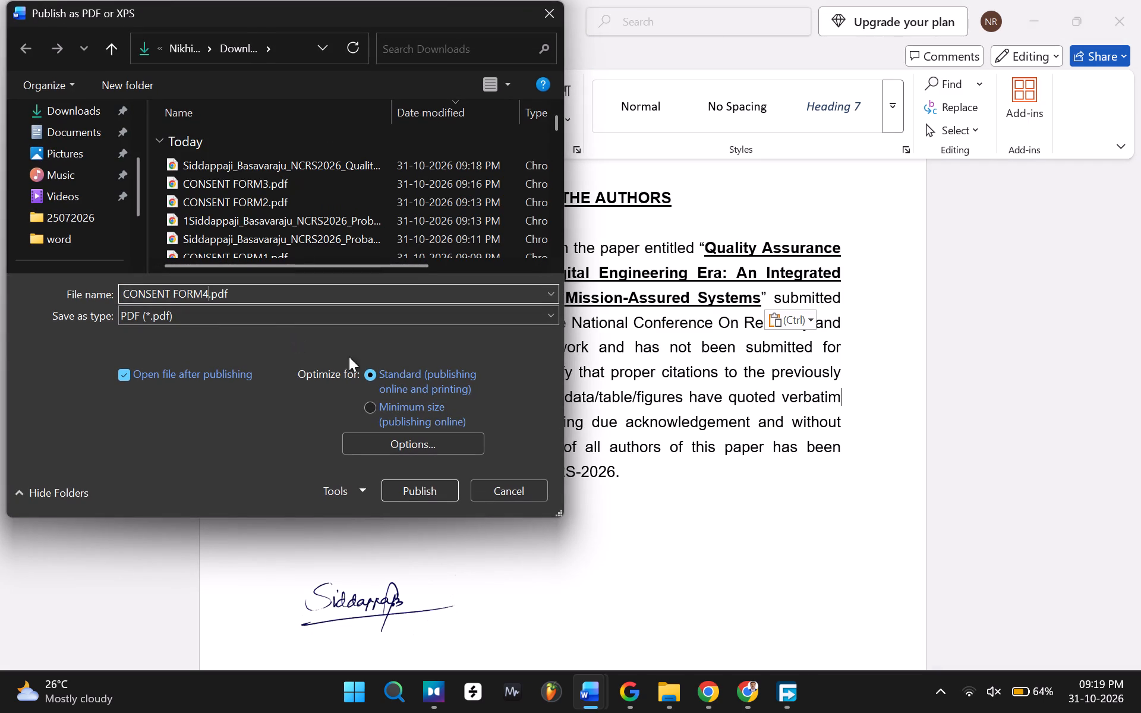
click(442, 492)
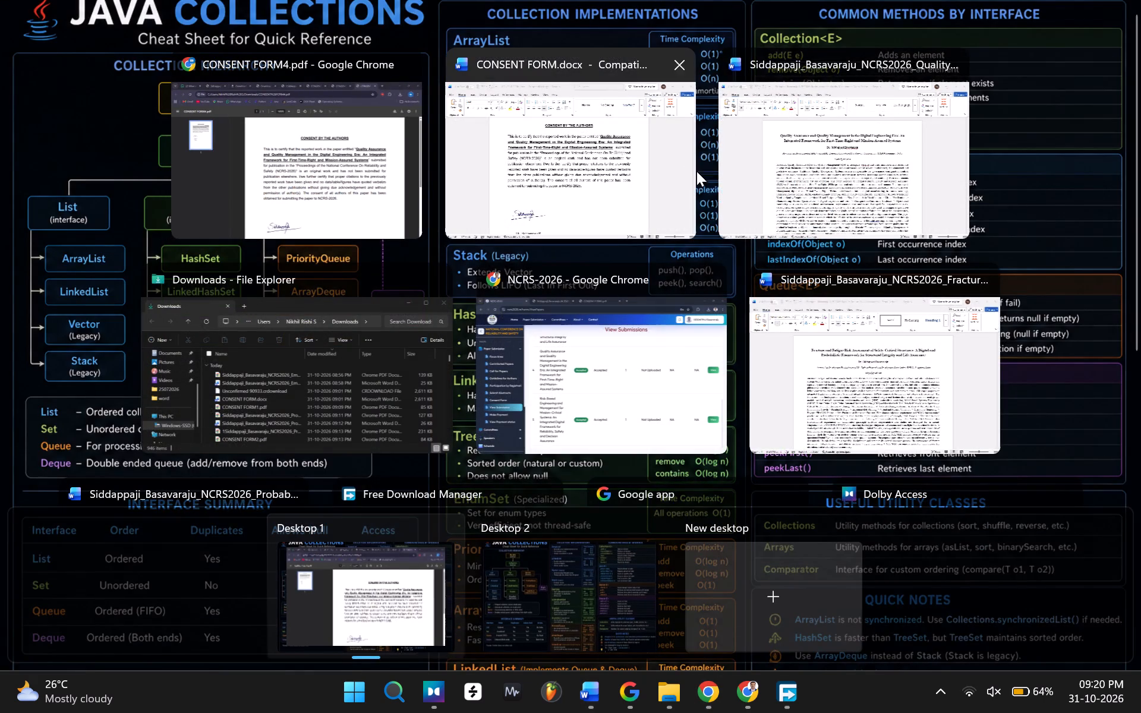
In Chrome, open the Quality Assurance submission on the NCRS-2026 site and upload CONSENT FORM4.pdf as its consent attachment.
click(614, 321)
scroll(614, 321, down, 3)
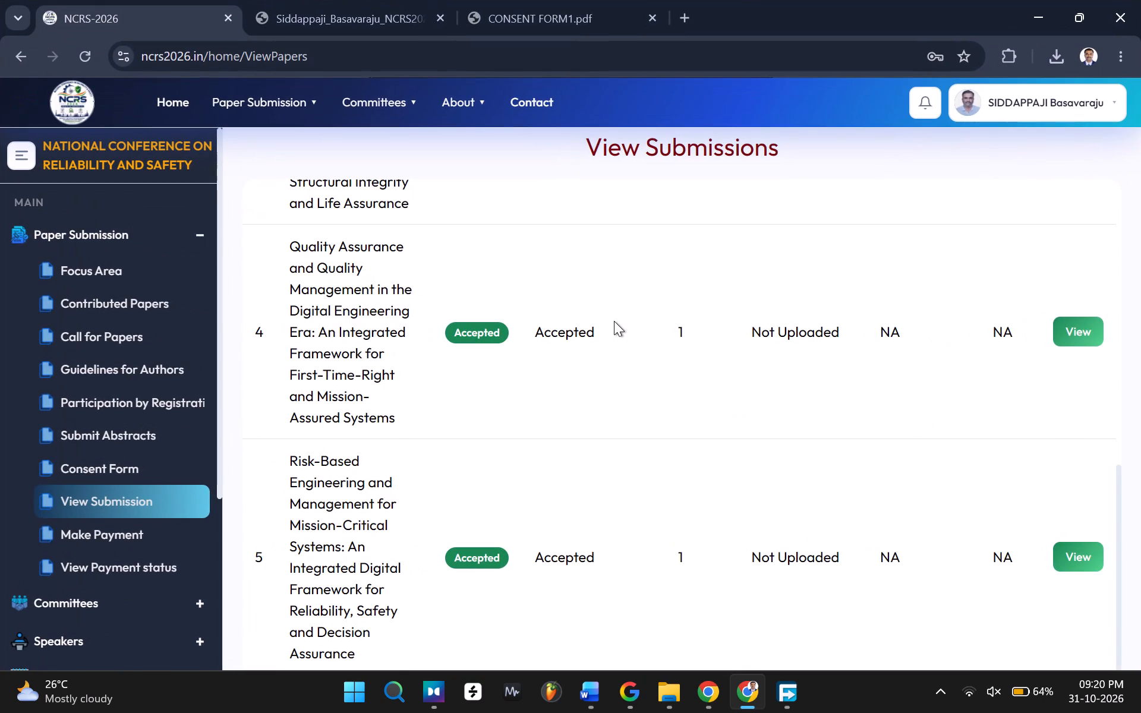
scroll(614, 321, down, 3)
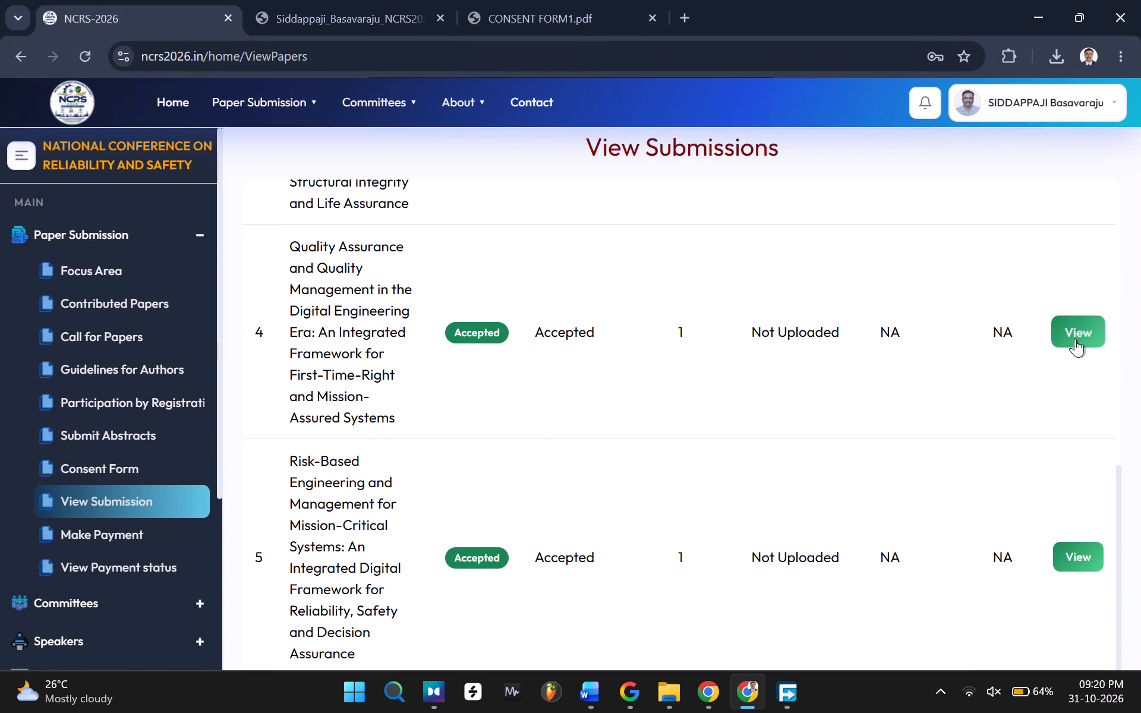
click(1075, 339)
click(625, 239)
click(653, 394)
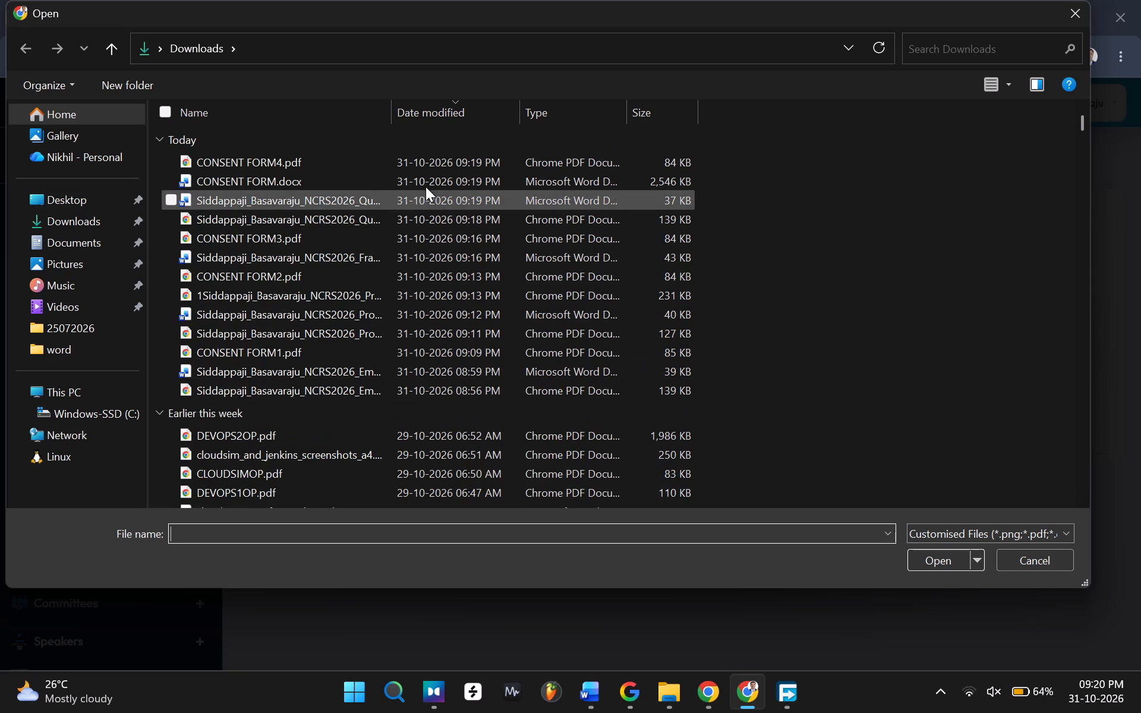
click(428, 165)
double_click(428, 165)
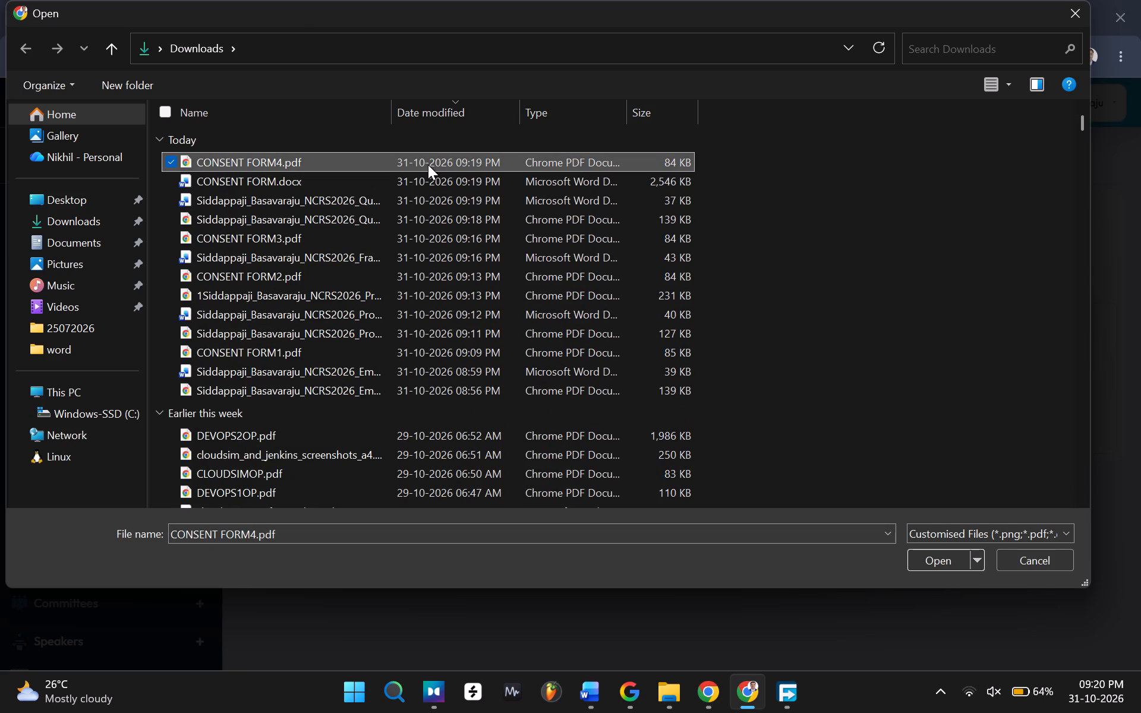
click(767, 566)
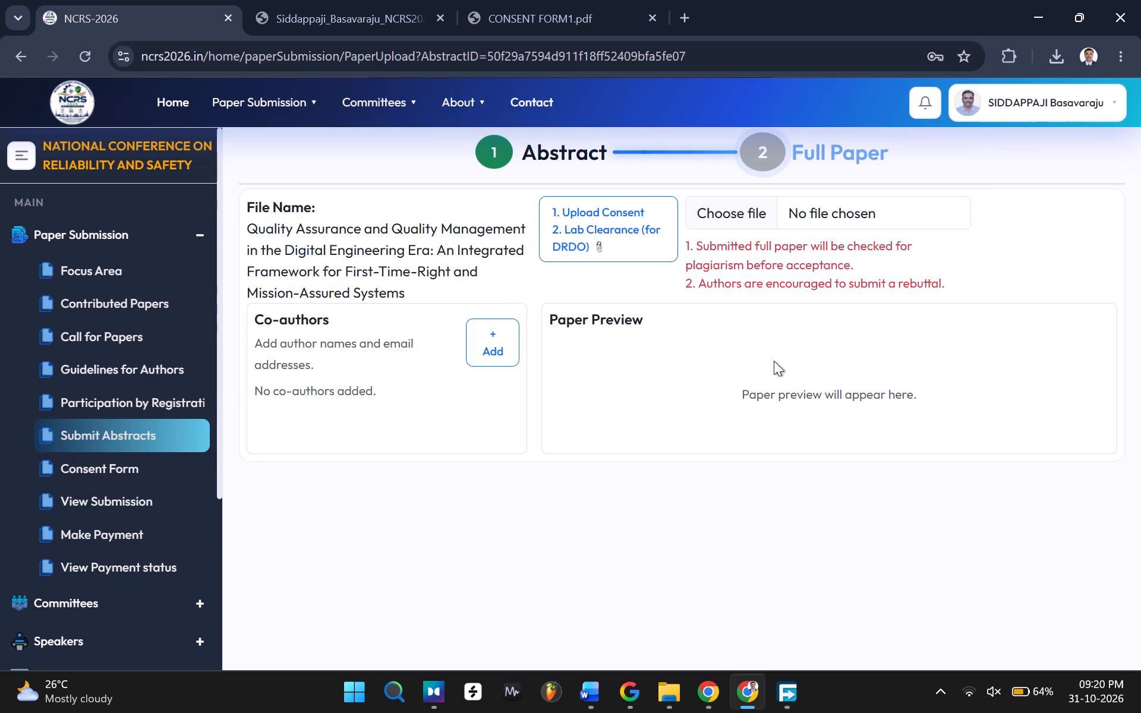
click(735, 181)
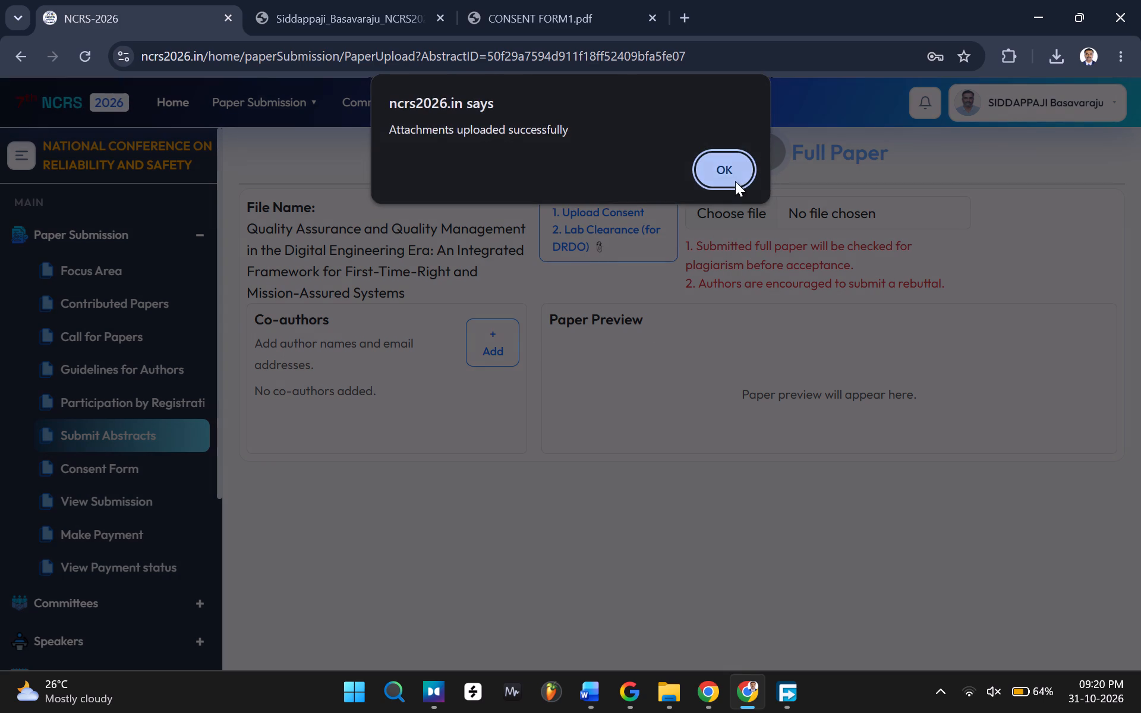
Choose the Quality Assurance Word document from Downloads as the full paper and generate its preview.
click(729, 223)
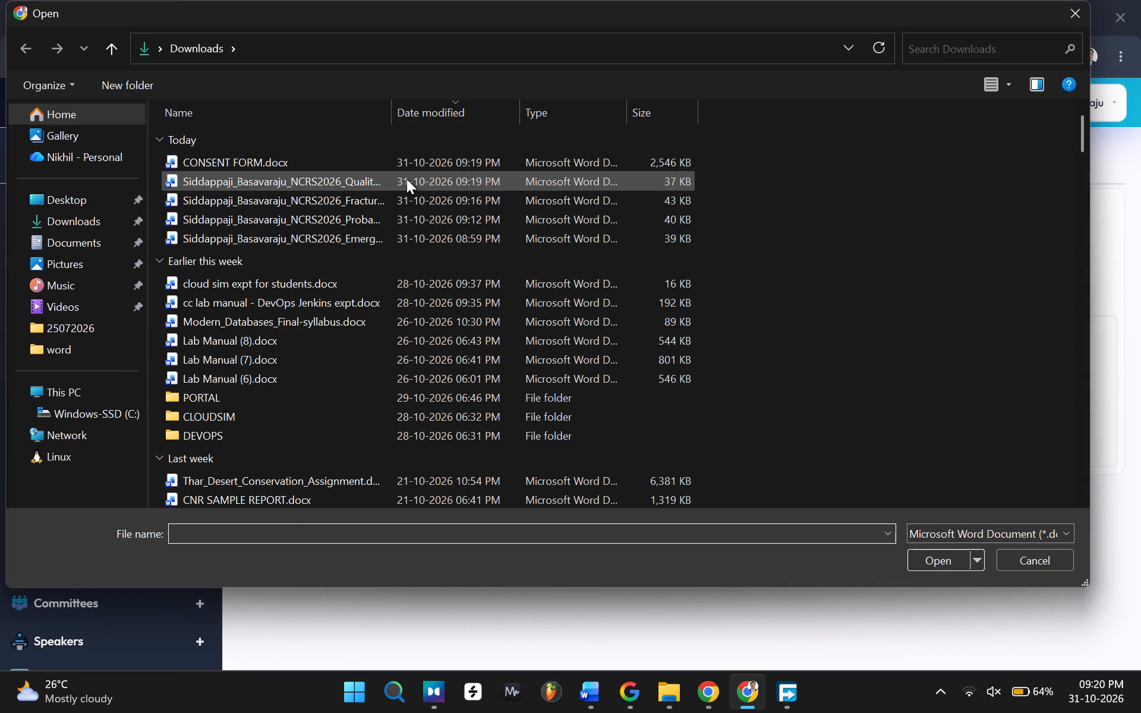
click(406, 179)
click(923, 553)
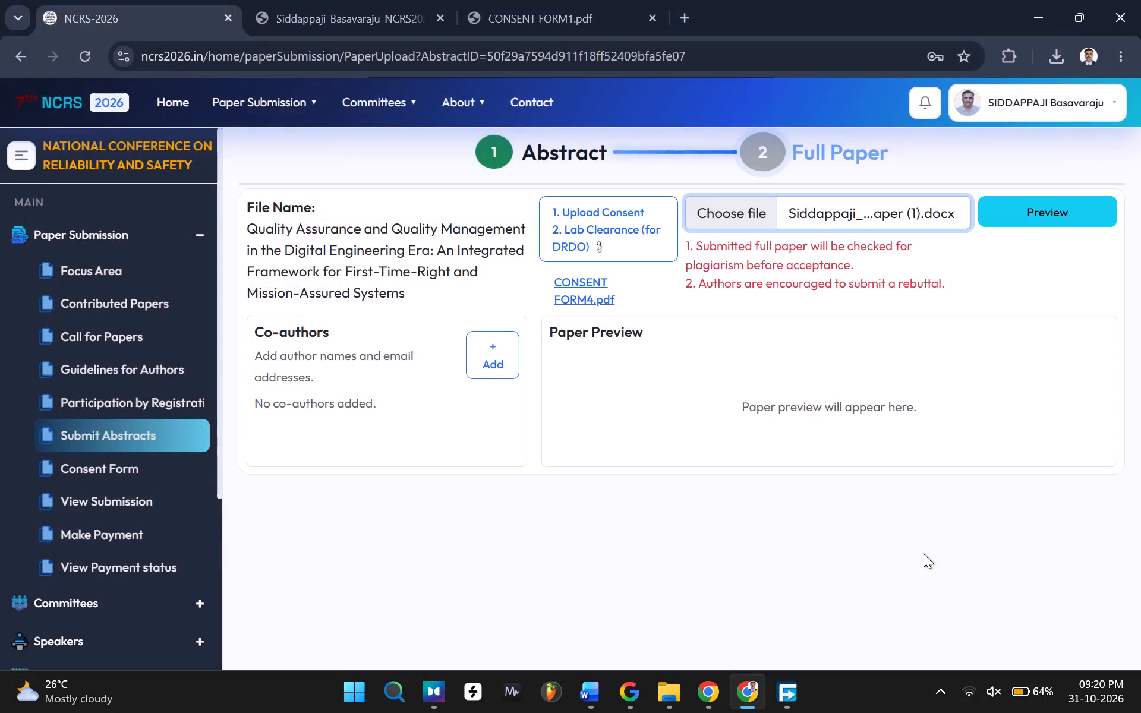
click(1056, 201)
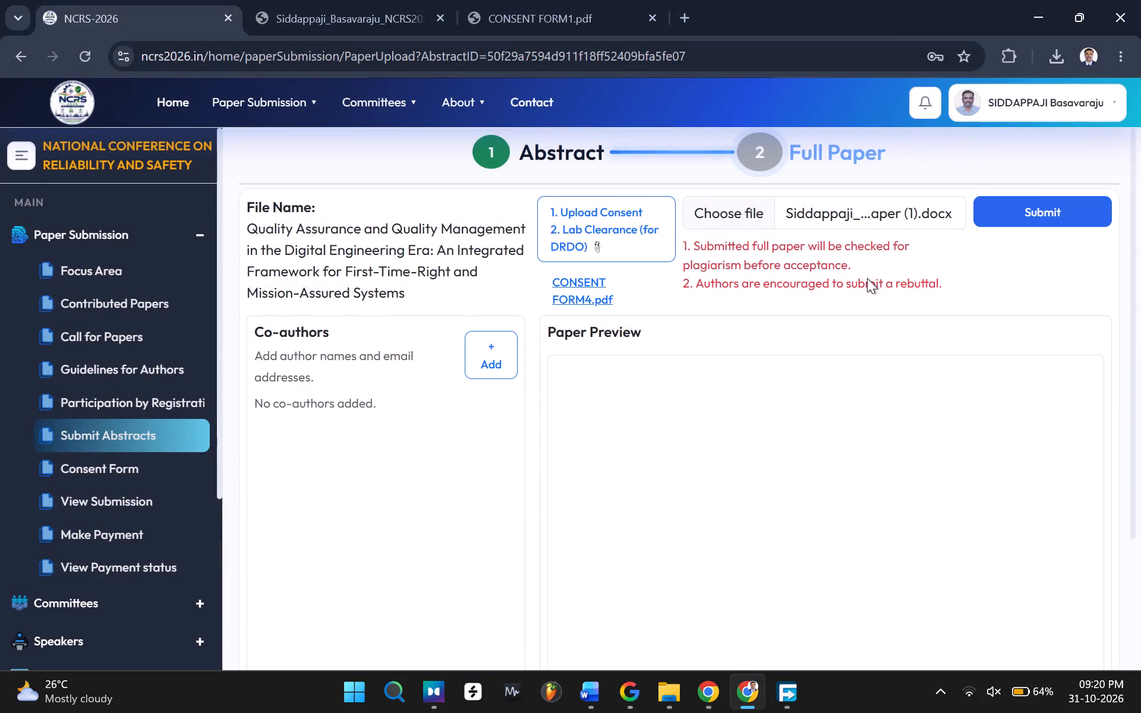
Look through the pages of the Quality Assurance paper preview to check its content and layout.
scroll(867, 278, down, 3)
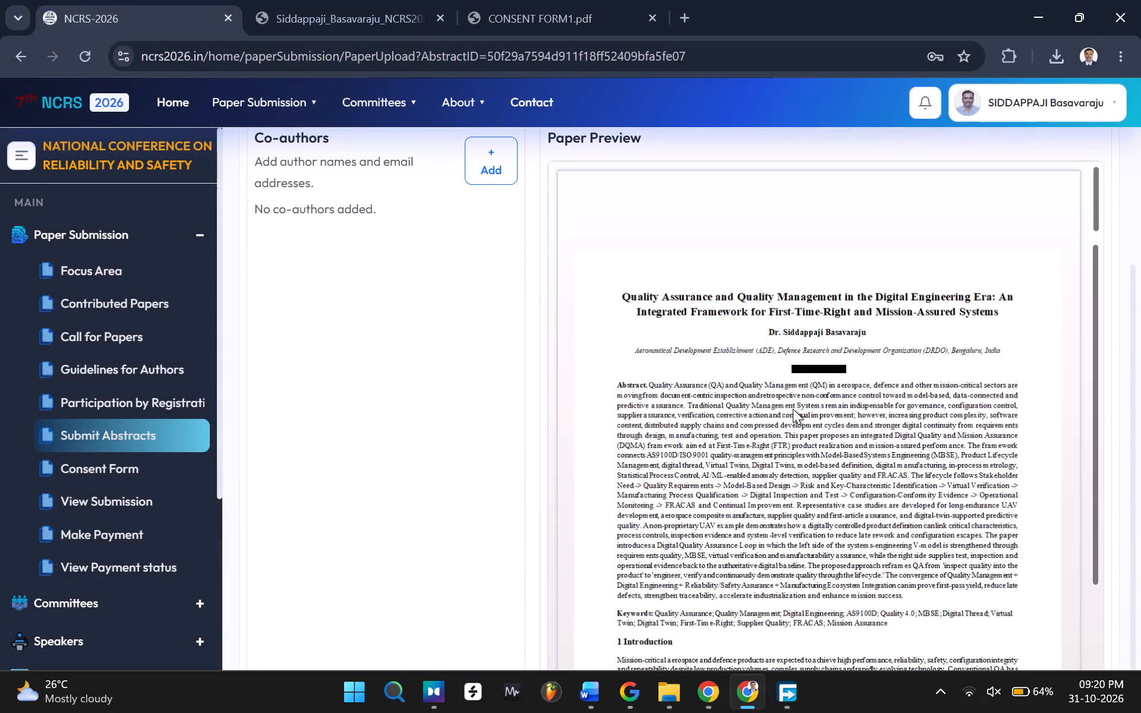
scroll(892, 455, down, 8)
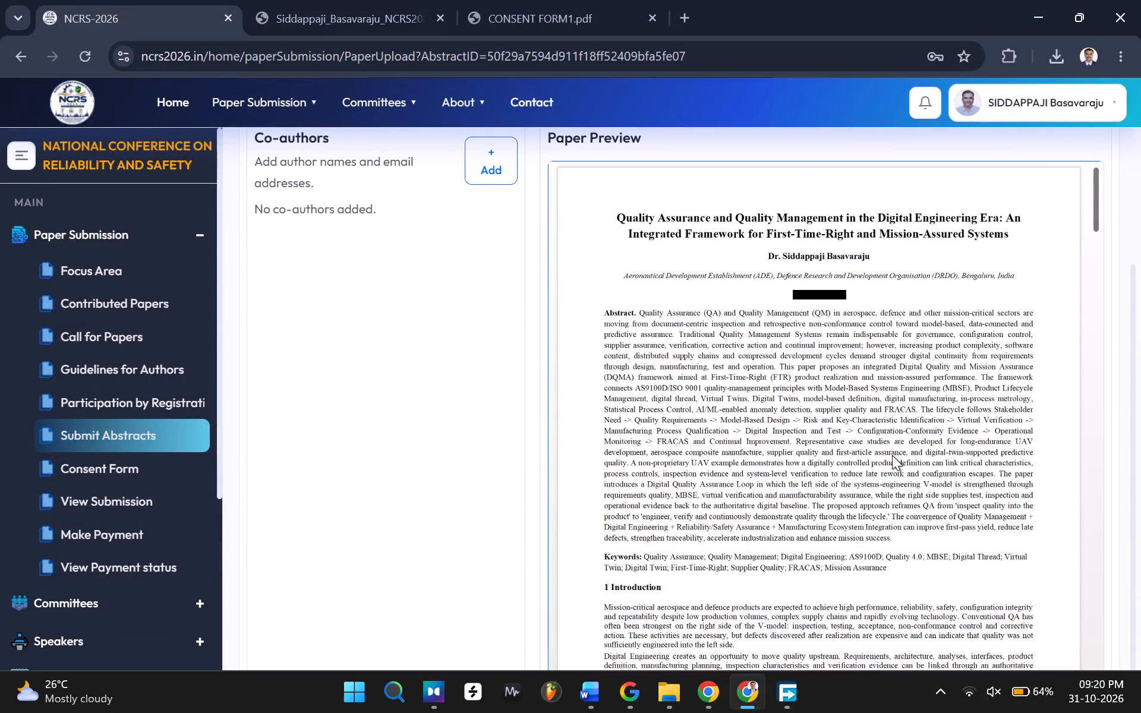
scroll(892, 455, down, 5)
scroll(1028, 357, down, 11)
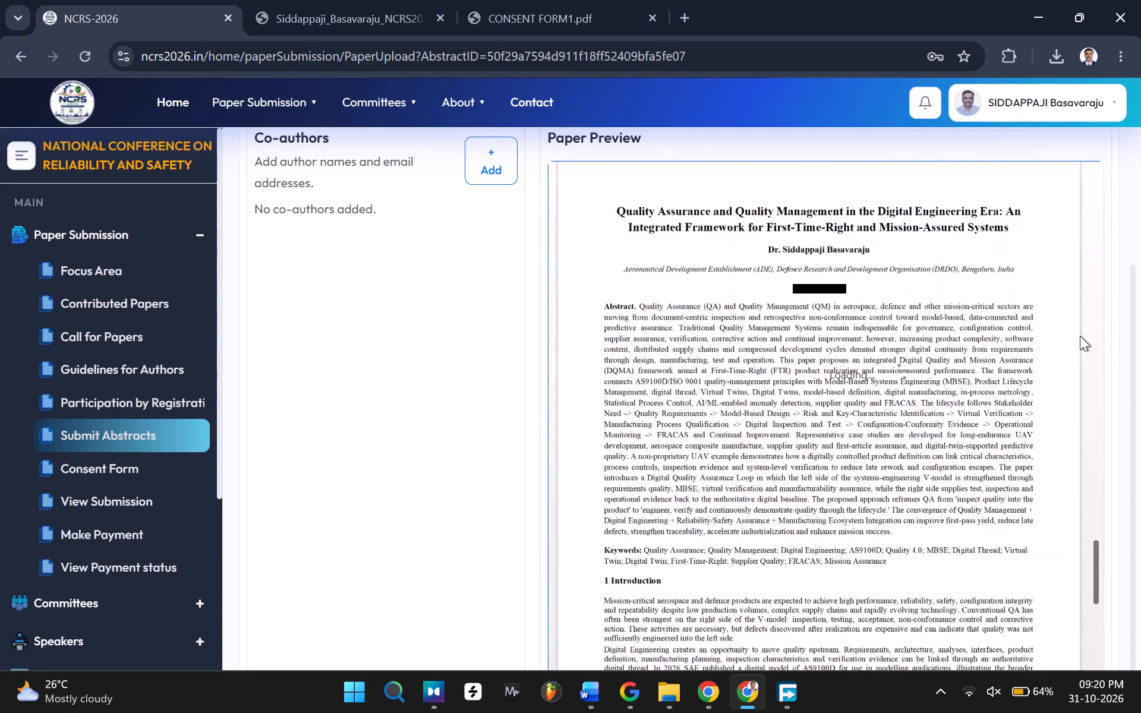
scroll(1140, 311, up, 6)
scroll(1065, 280, up, 9)
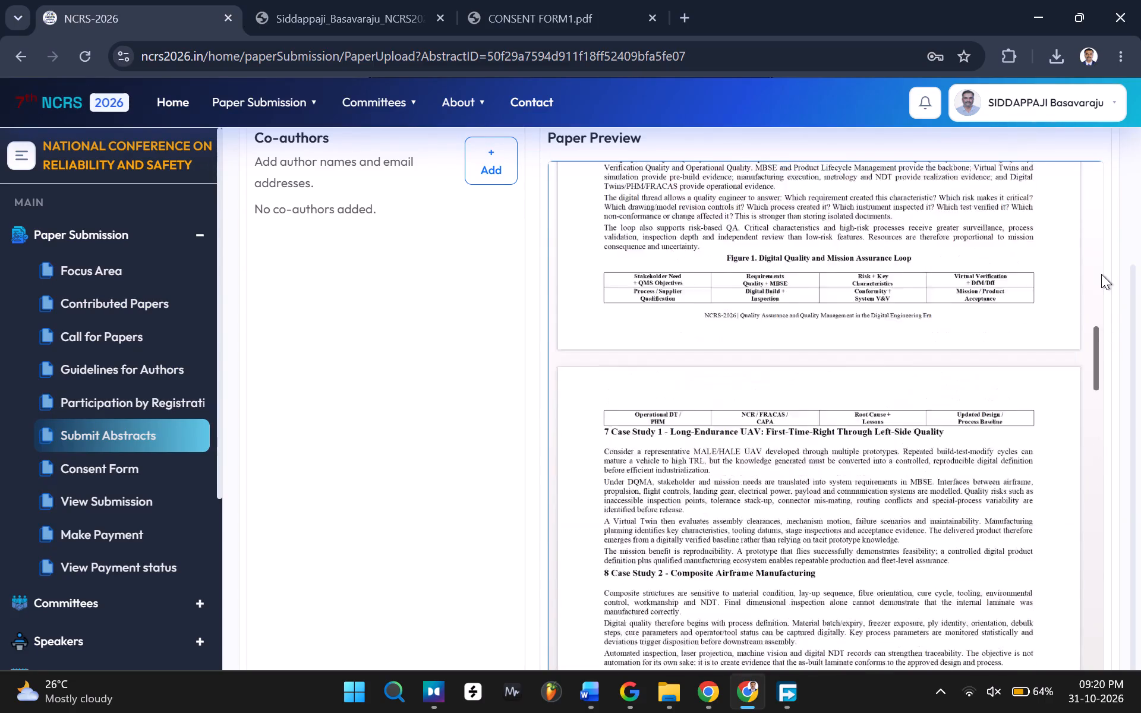
scroll(395, 316, up, 6)
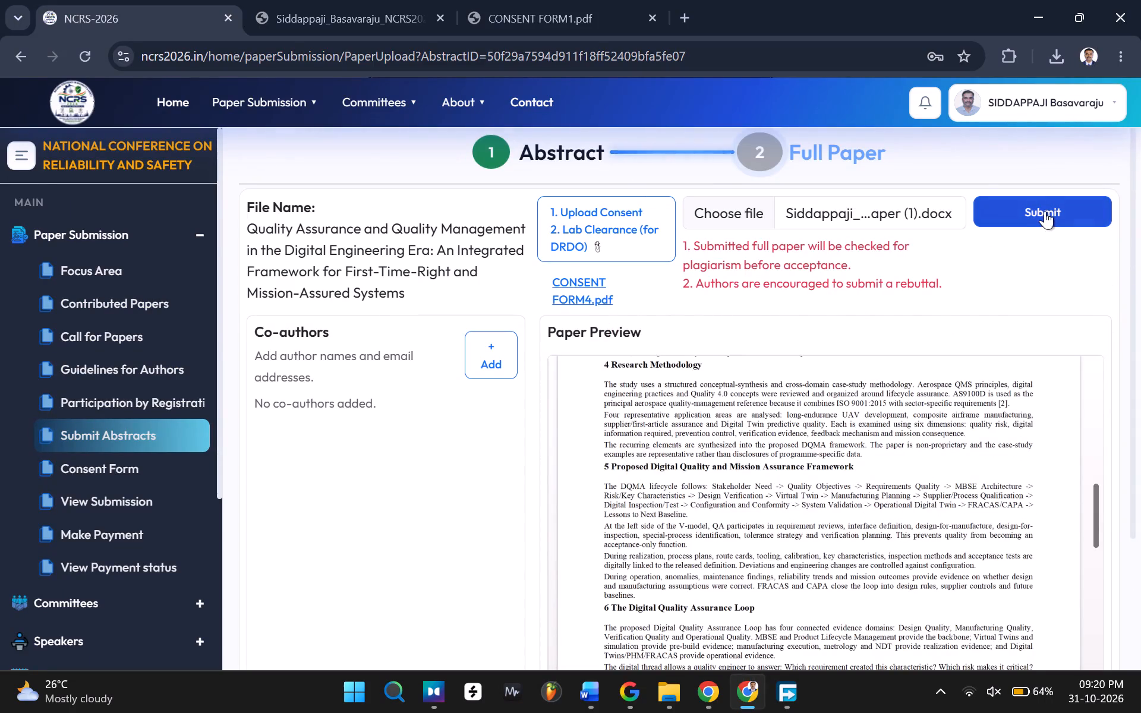
Submit the Quality Assurance full paper and return to its entry in the submissions list.
click(1045, 211)
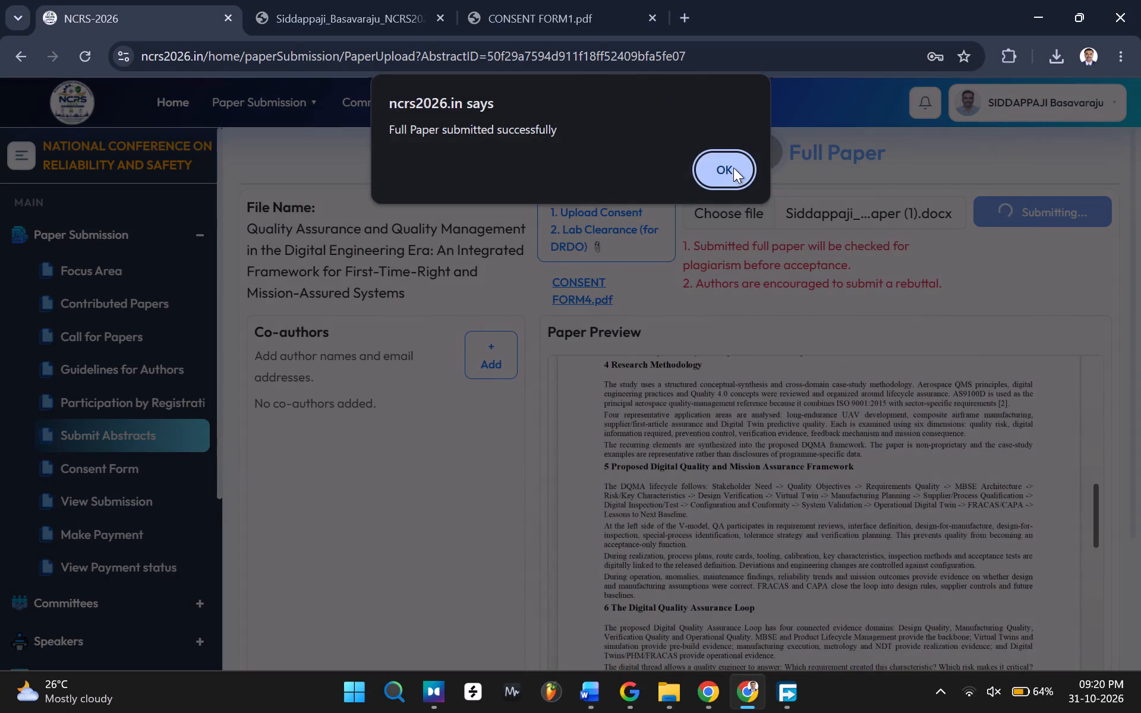
click(729, 168)
scroll(821, 248, down, 5)
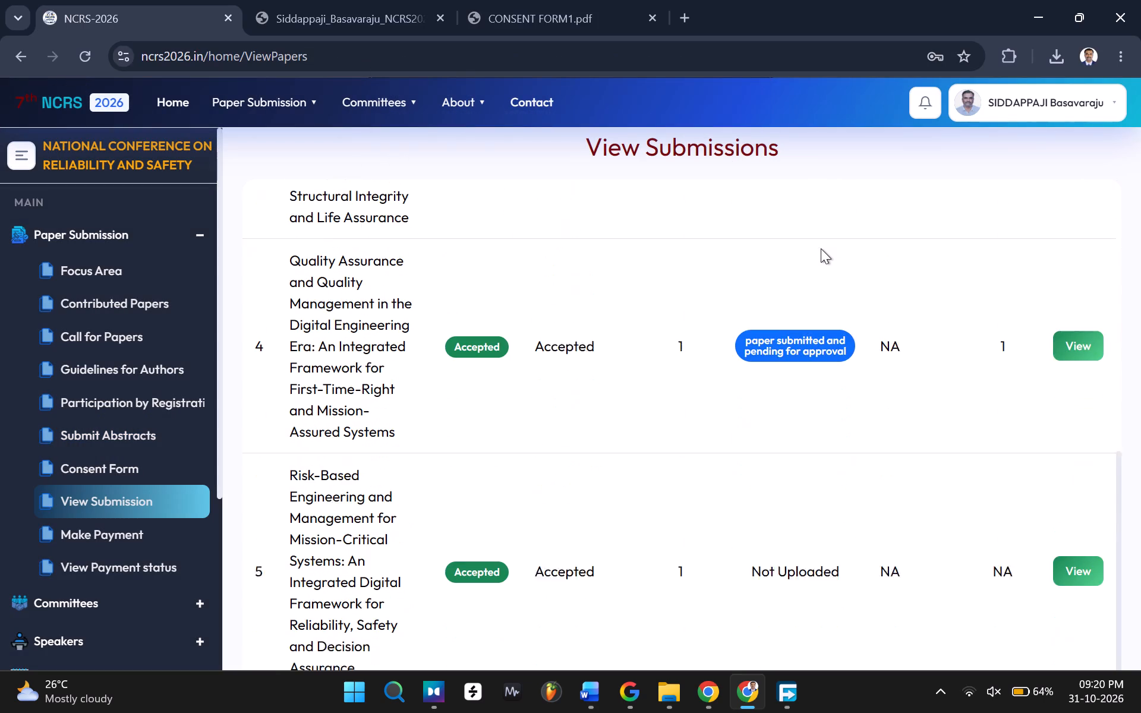
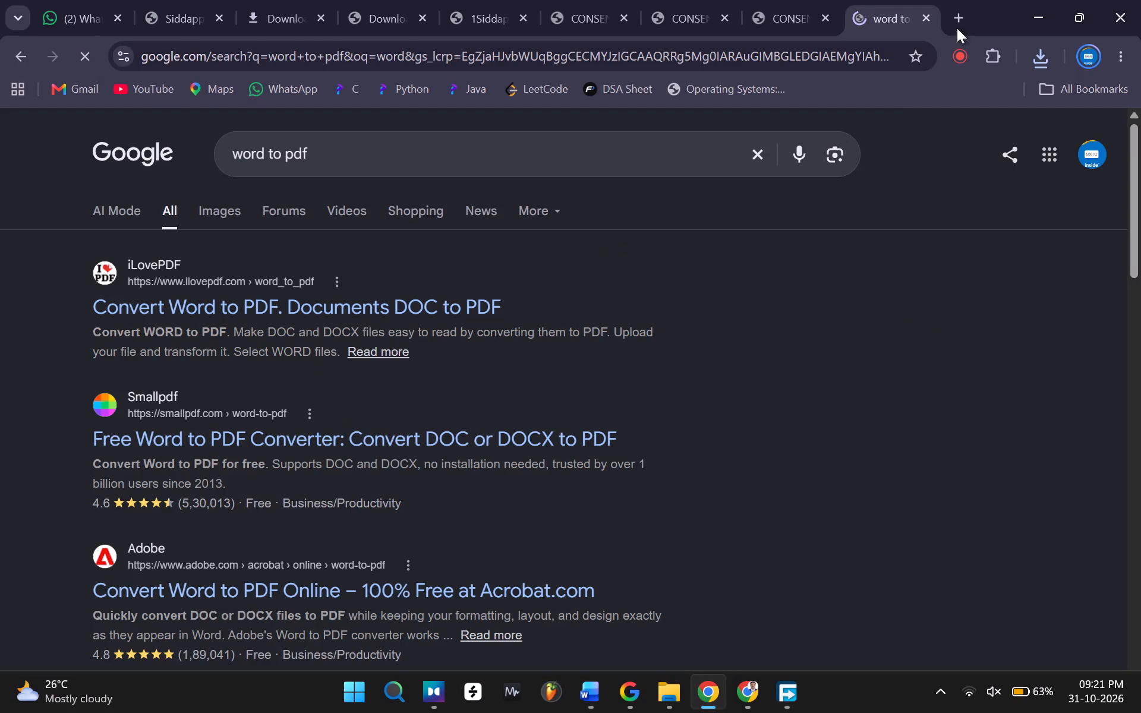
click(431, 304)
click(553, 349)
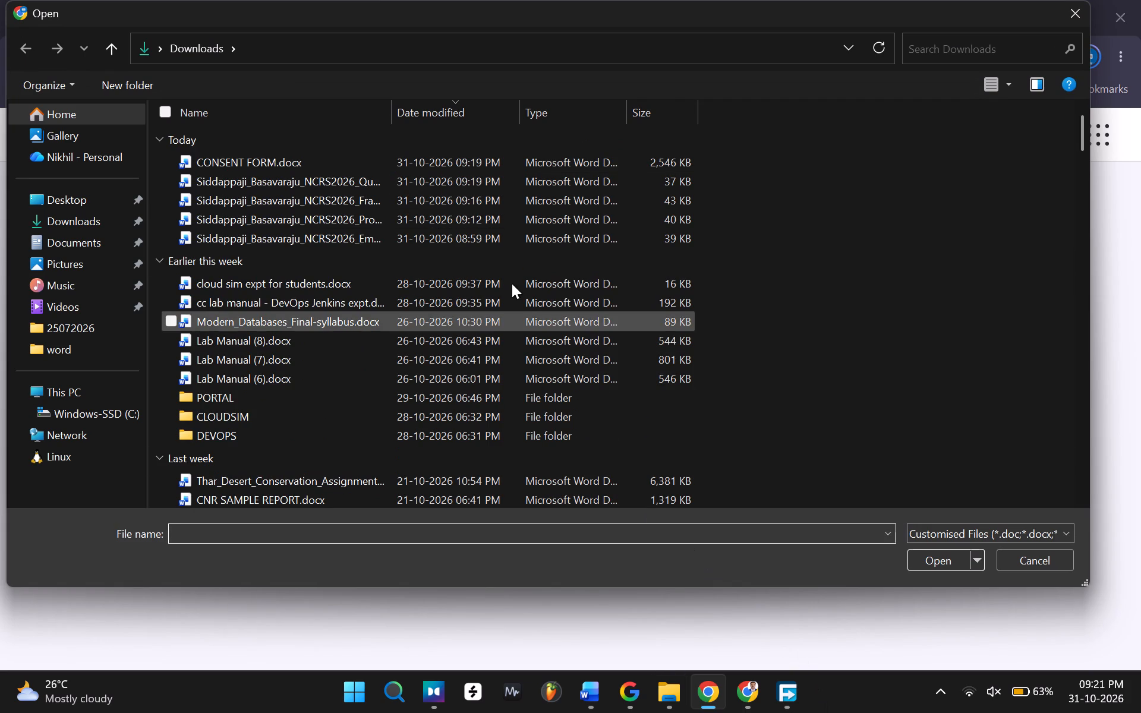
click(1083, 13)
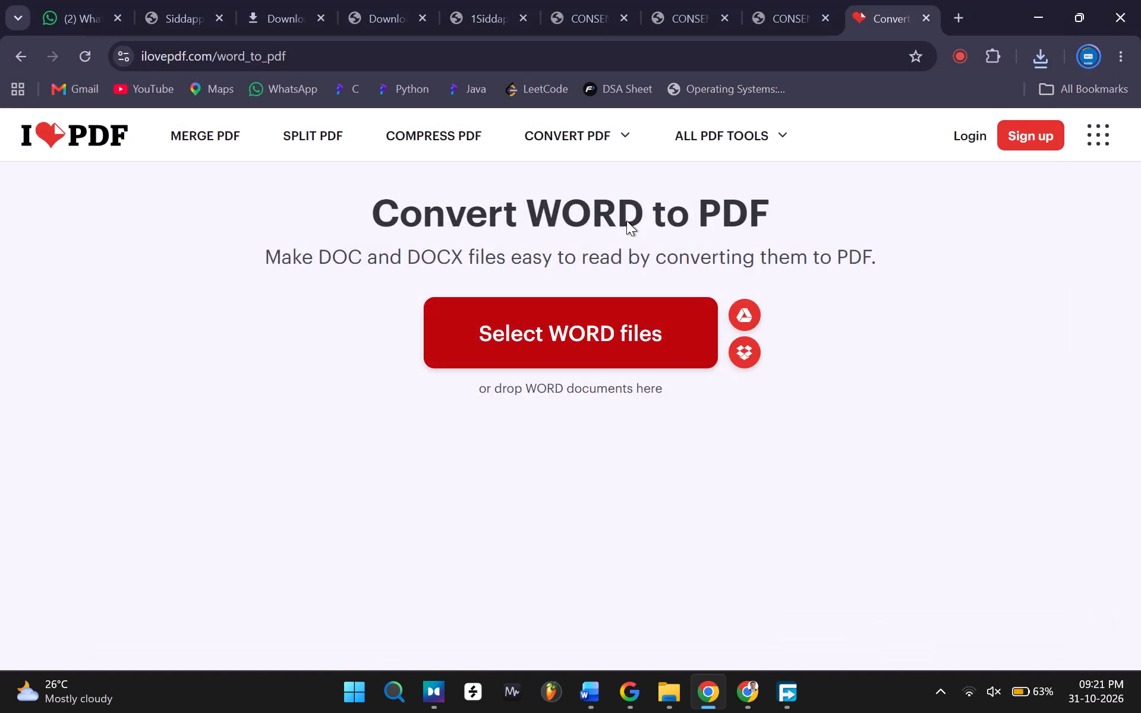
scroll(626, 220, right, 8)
Clear the "word to pdf" query from the Google search box.
triple_click(402, 156)
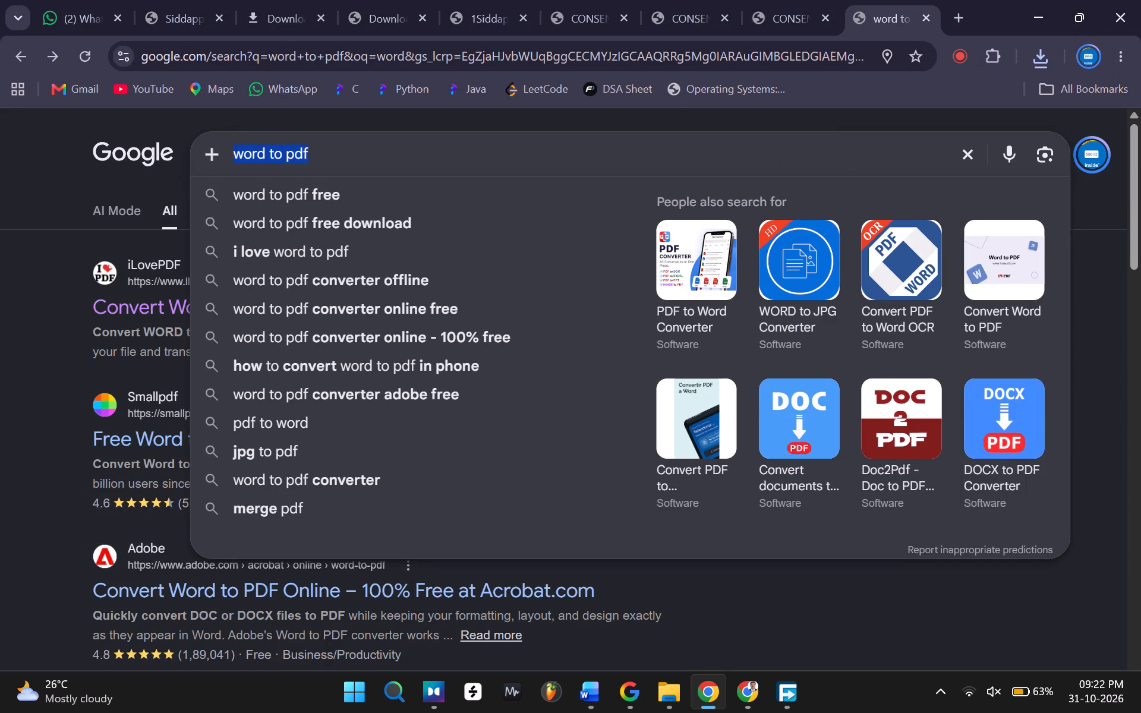
click(402, 156)
key(ctrl+BackSpace)
key(ctrl+BackSpace)
key(ctrl+BackSpace)
key(ctrl+BackSpace)
key(ctrl+BackSpace)
key(ctrl+BackSpace)
key(ctrl+BackSpace)
key(ctrl+BackSpace)
key(ctrl+BackSpace)
key(ctrl+BackSpace)
key(ctrl+BackSpace)
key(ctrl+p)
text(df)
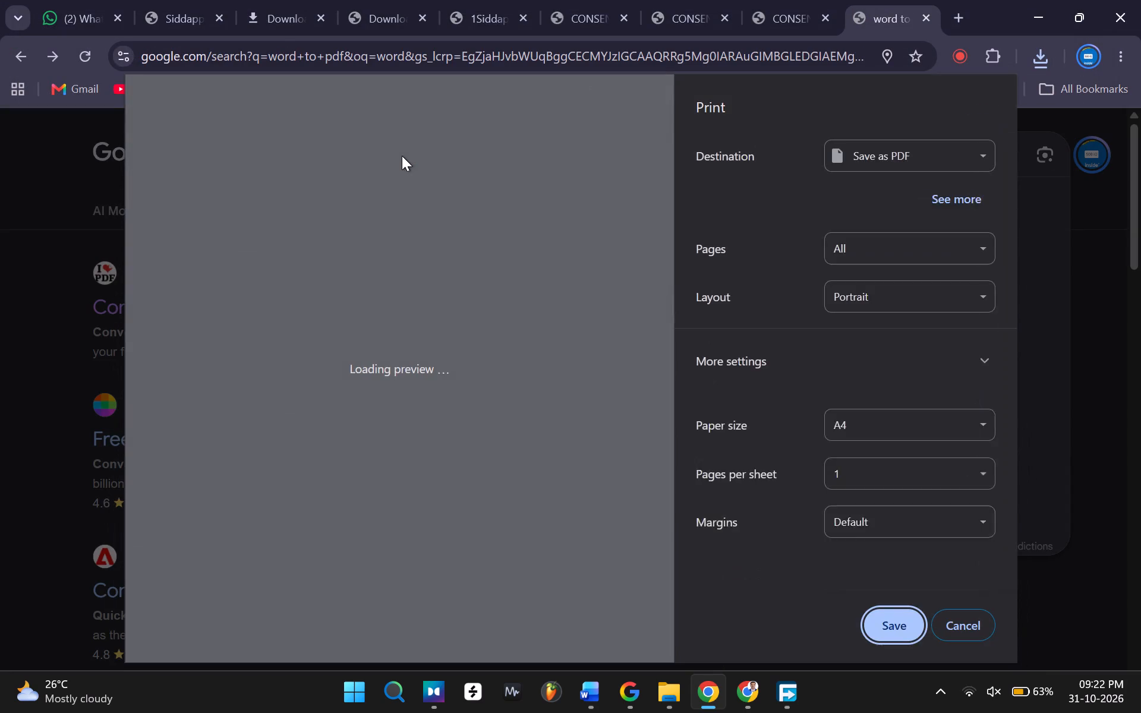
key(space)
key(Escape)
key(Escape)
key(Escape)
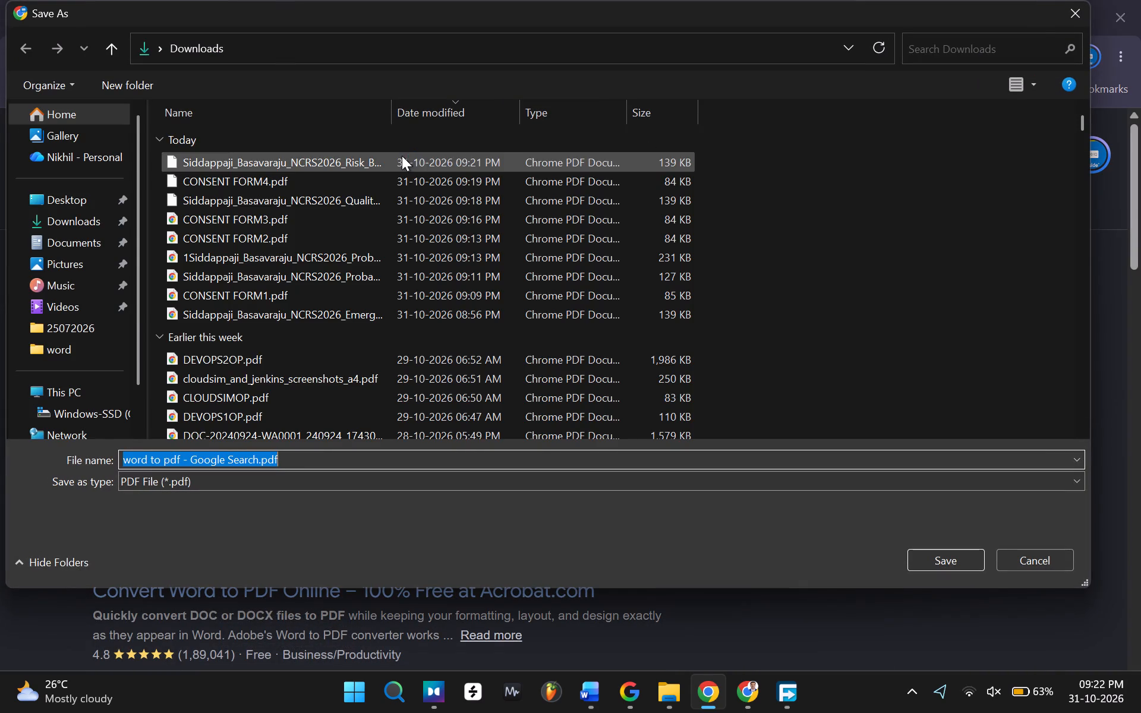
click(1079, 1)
Search Google for "pdf to word" and open the iLovePDF converter.
text(pdf to wr)
key(BackSpace)
text(odr)
key(BackSpace)
key(BackSpace)
text(rd)
key(Return)
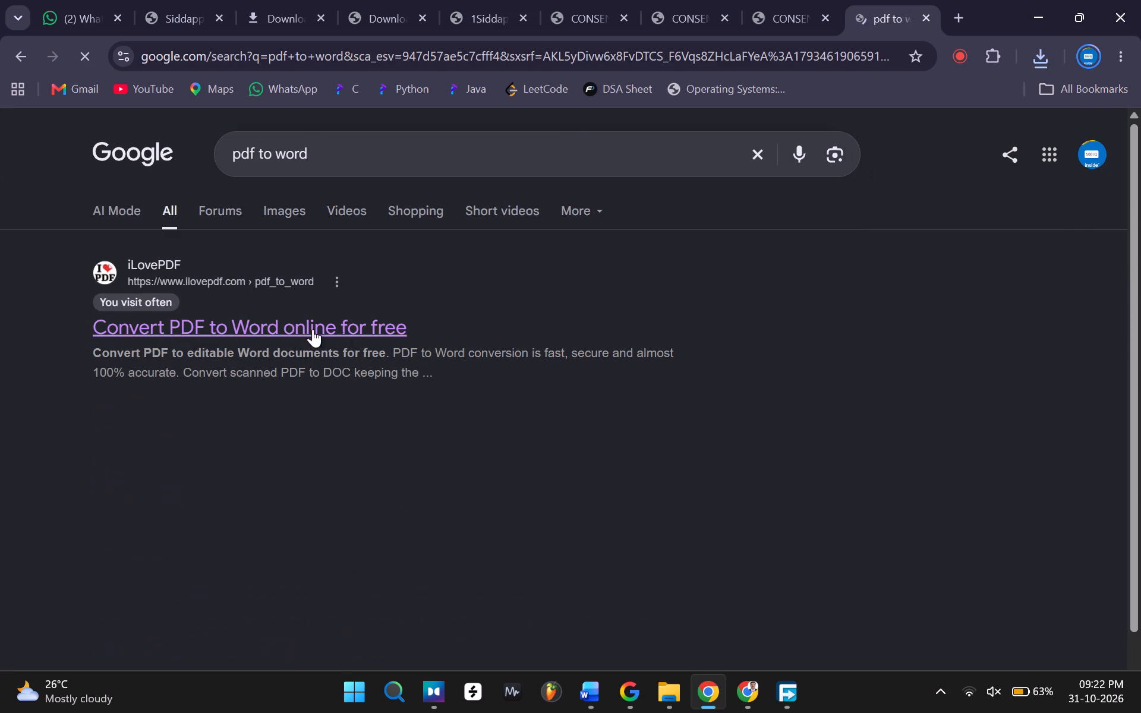
click(276, 316)
Convert the Risk-Based Engineering Management full paper PDF from Downloads to Word with no OCR and save the converted document through Chrome.
click(463, 327)
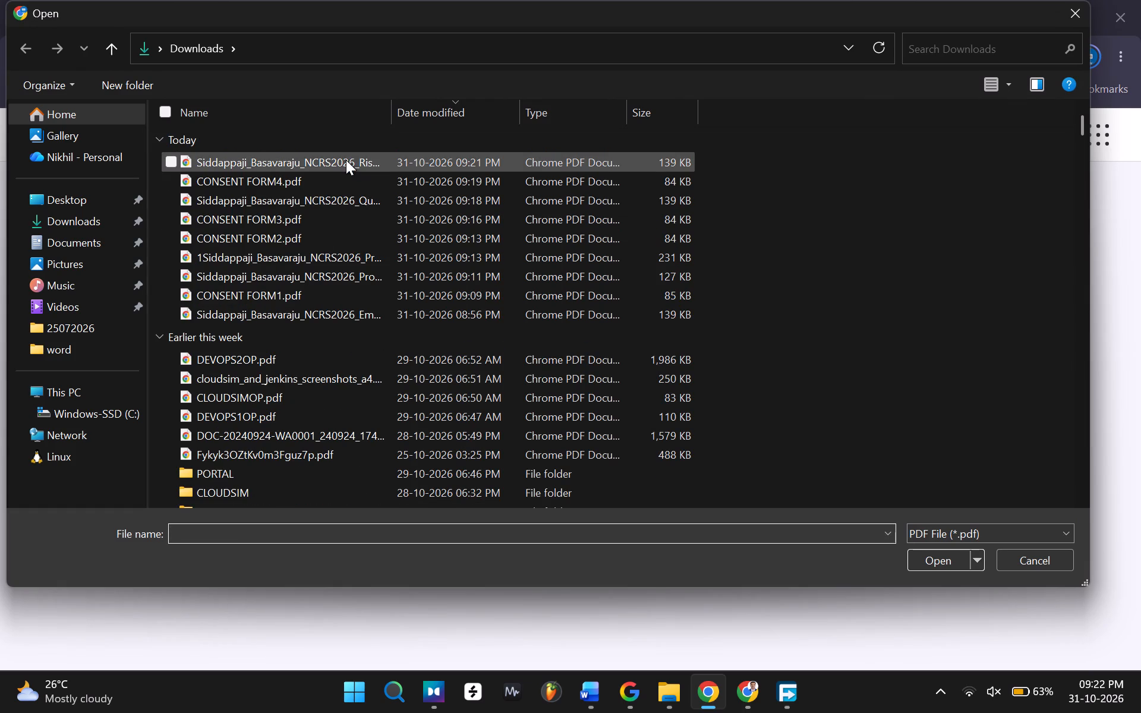
double_click(346, 160)
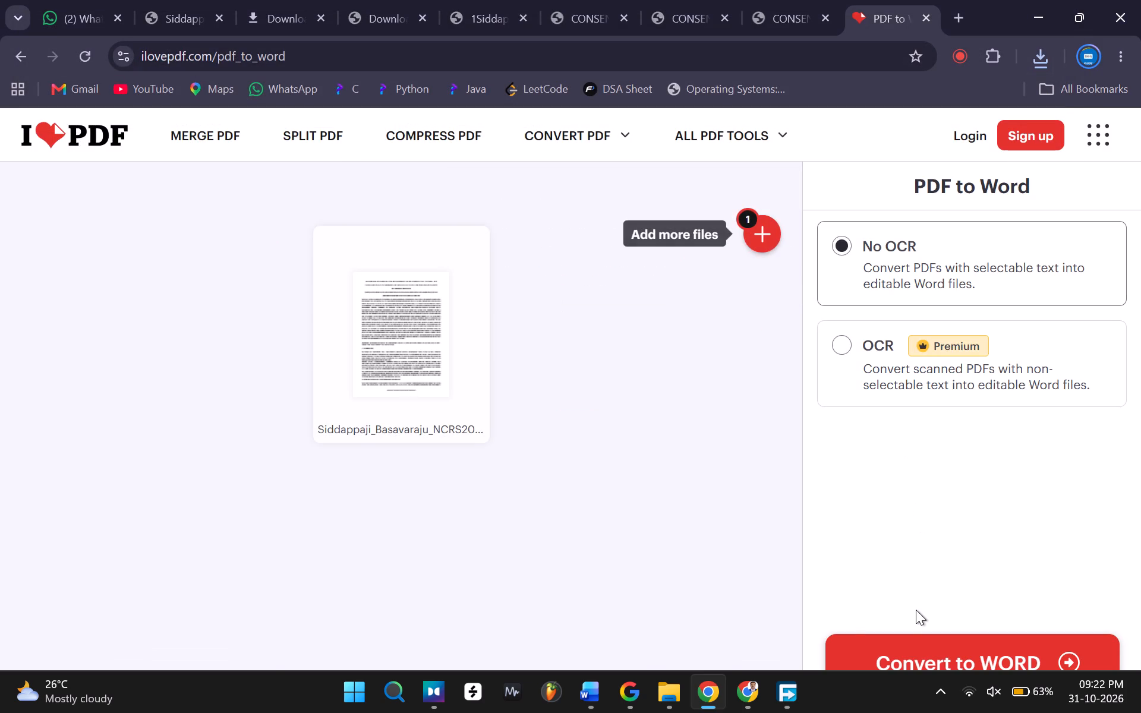
click(962, 662)
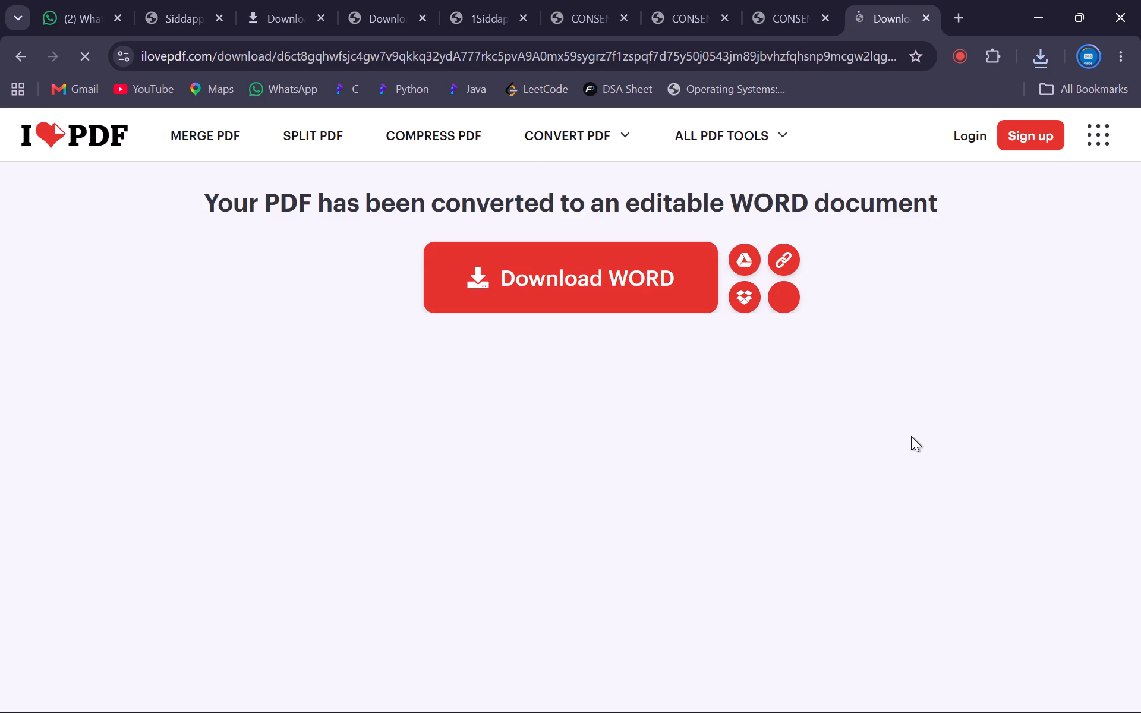
click(655, 291)
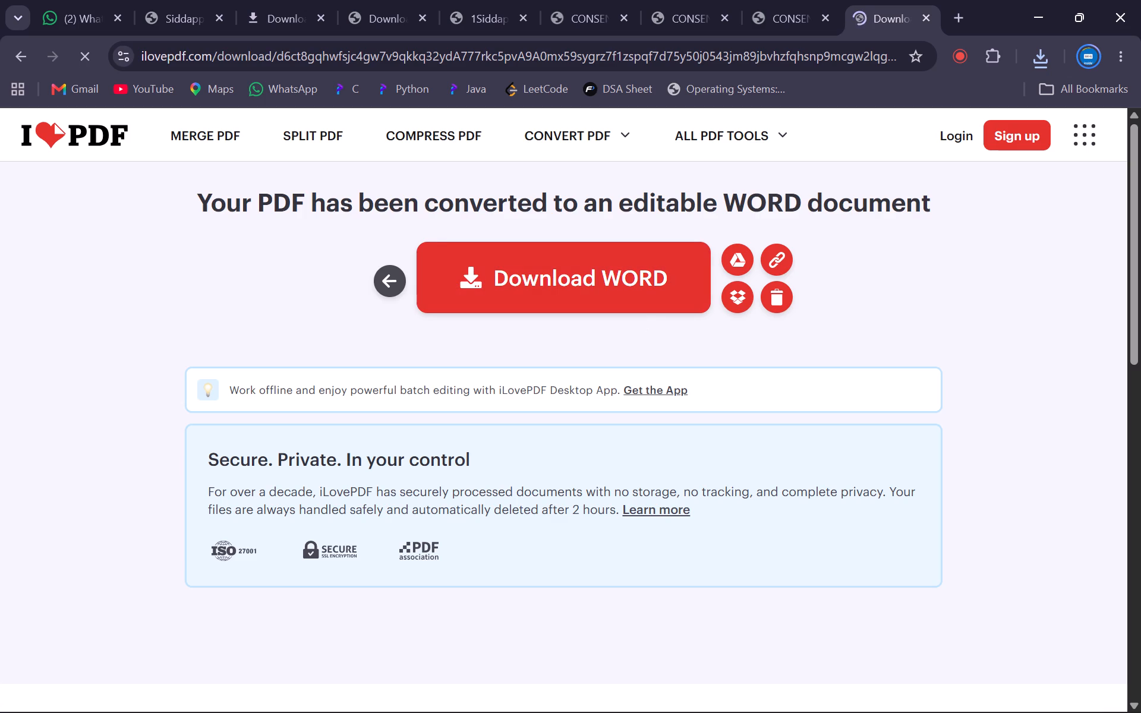
click(543, 295)
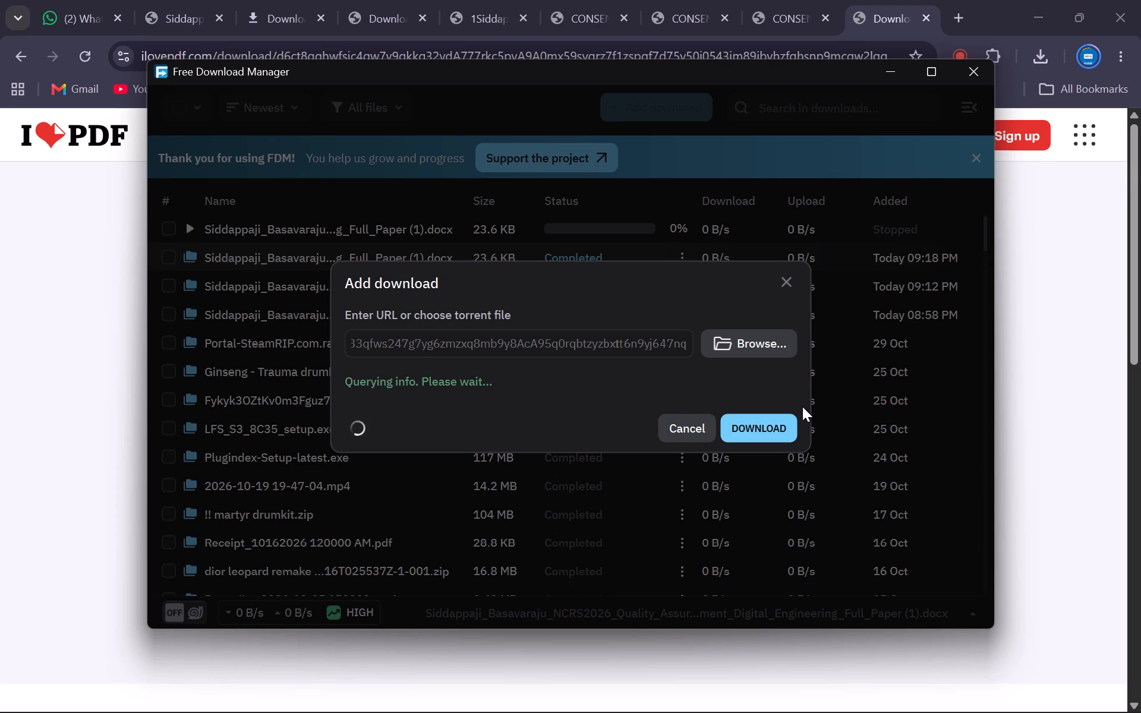
click(677, 425)
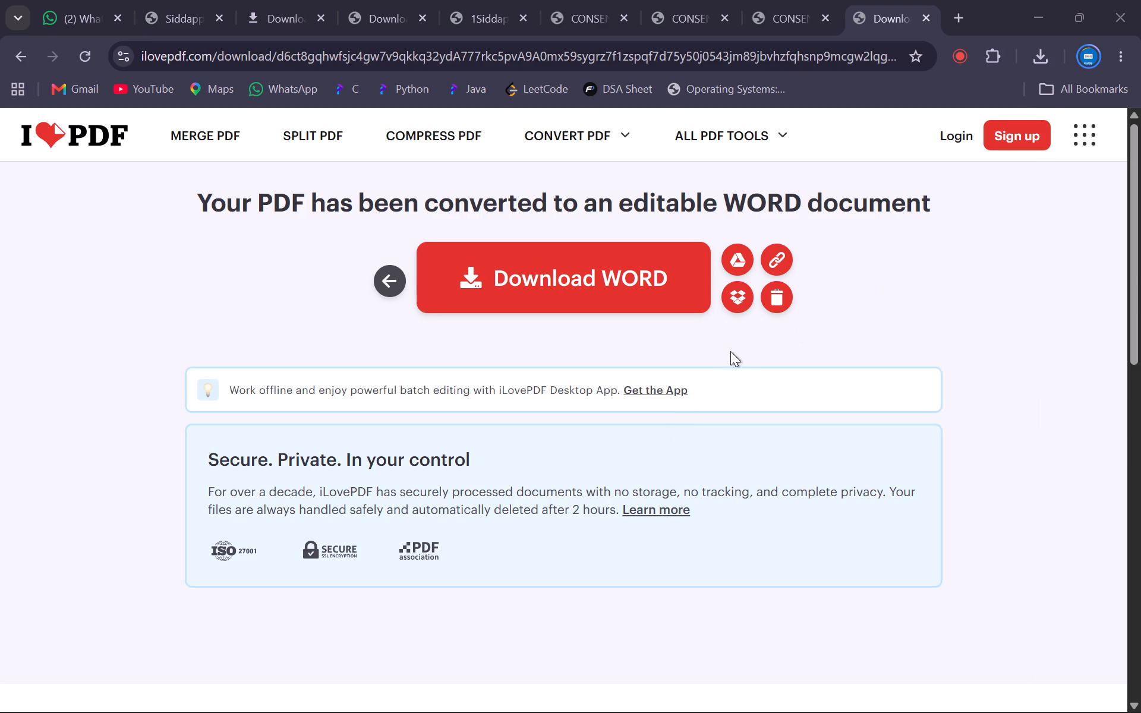
click(931, 565)
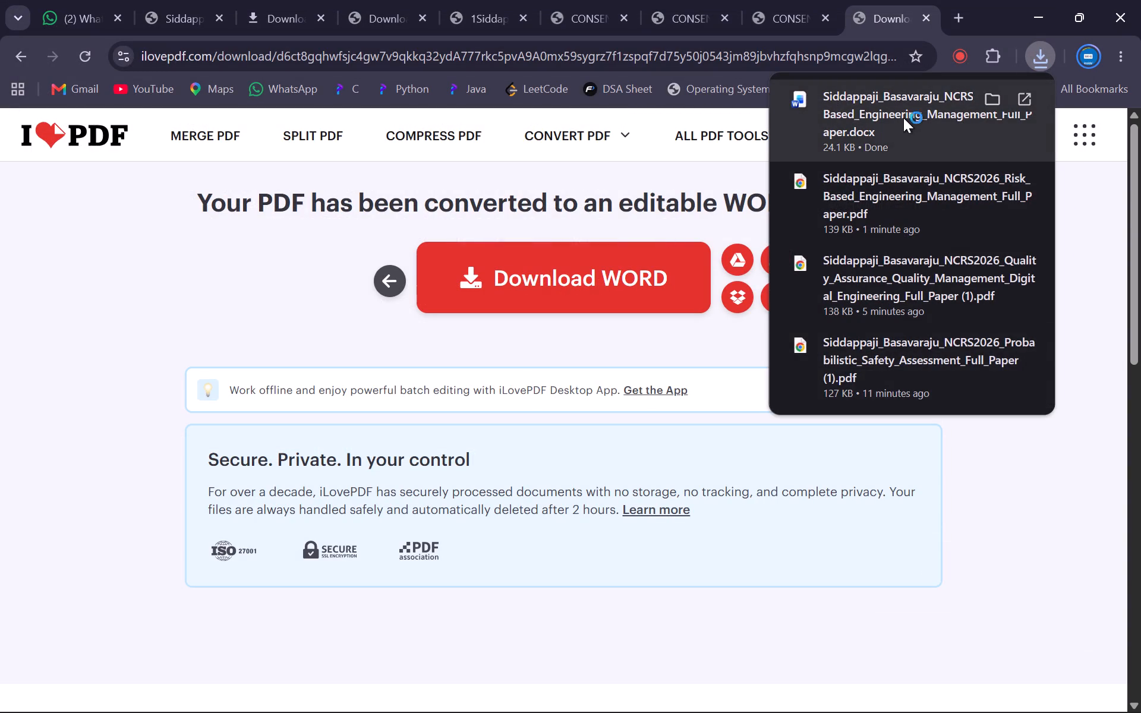
Open the downloaded Risk-Based Engineering Management document in Word and enable editing.
click(903, 118)
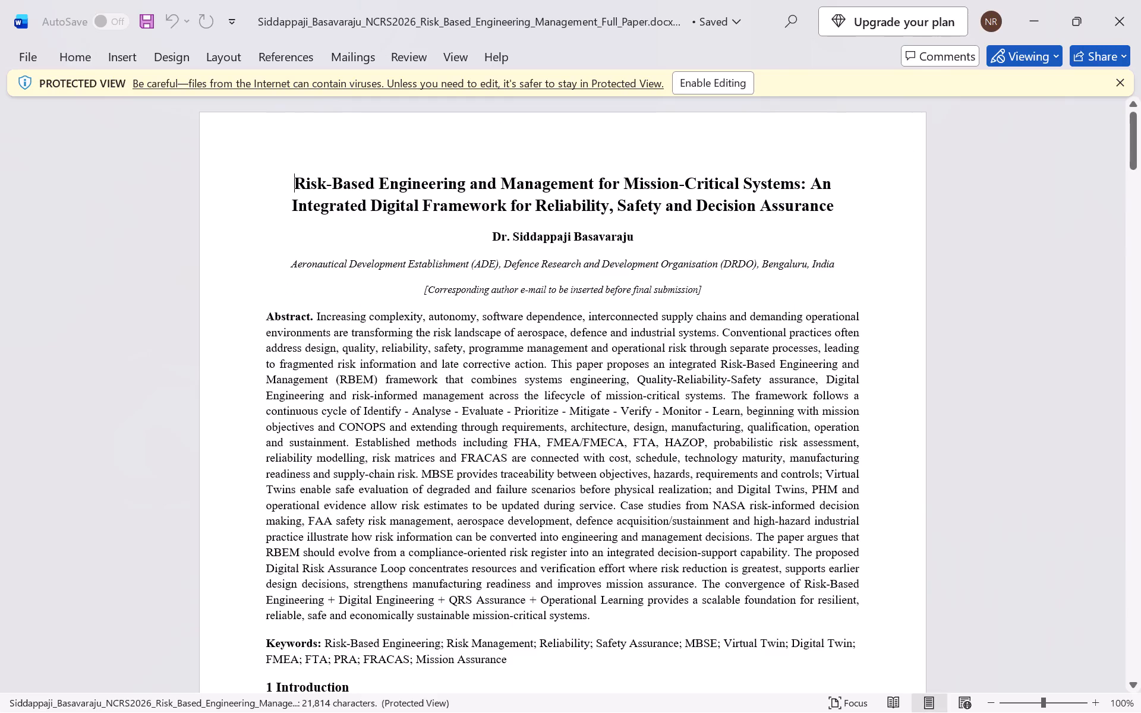
click(746, 82)
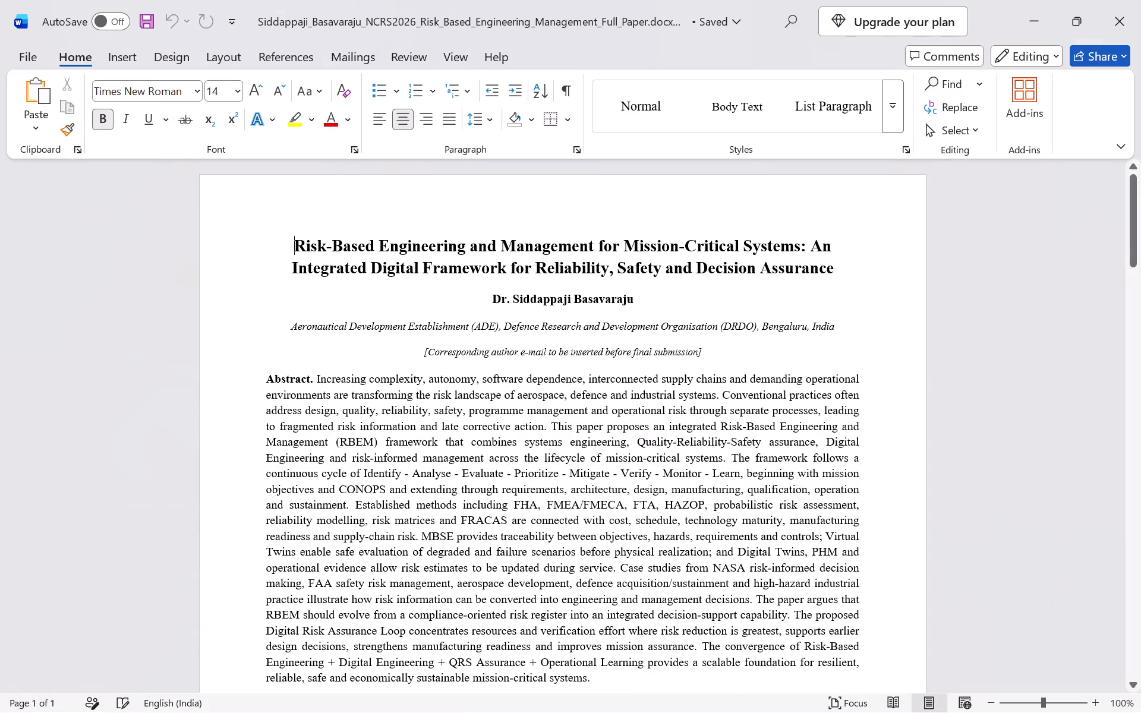
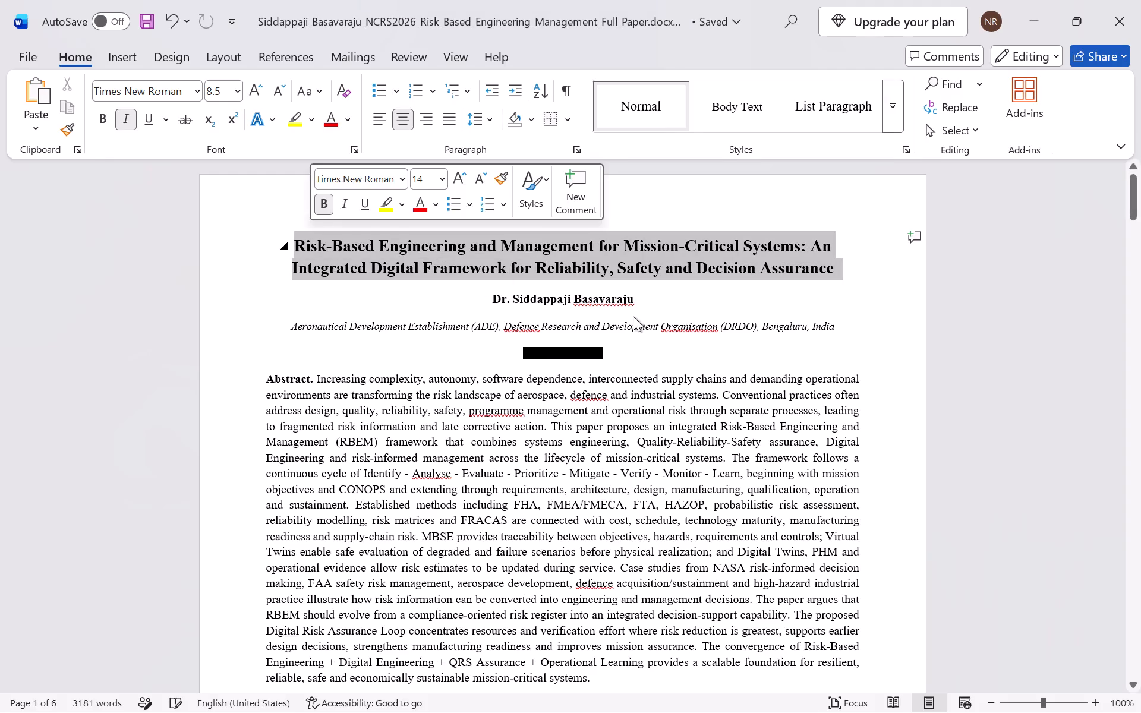
Replace the paper title in the Word consent form with the copied Risk-Based Engineering and Management title as plain text, and save it.
click(749, 336)
key(alt+Tab)
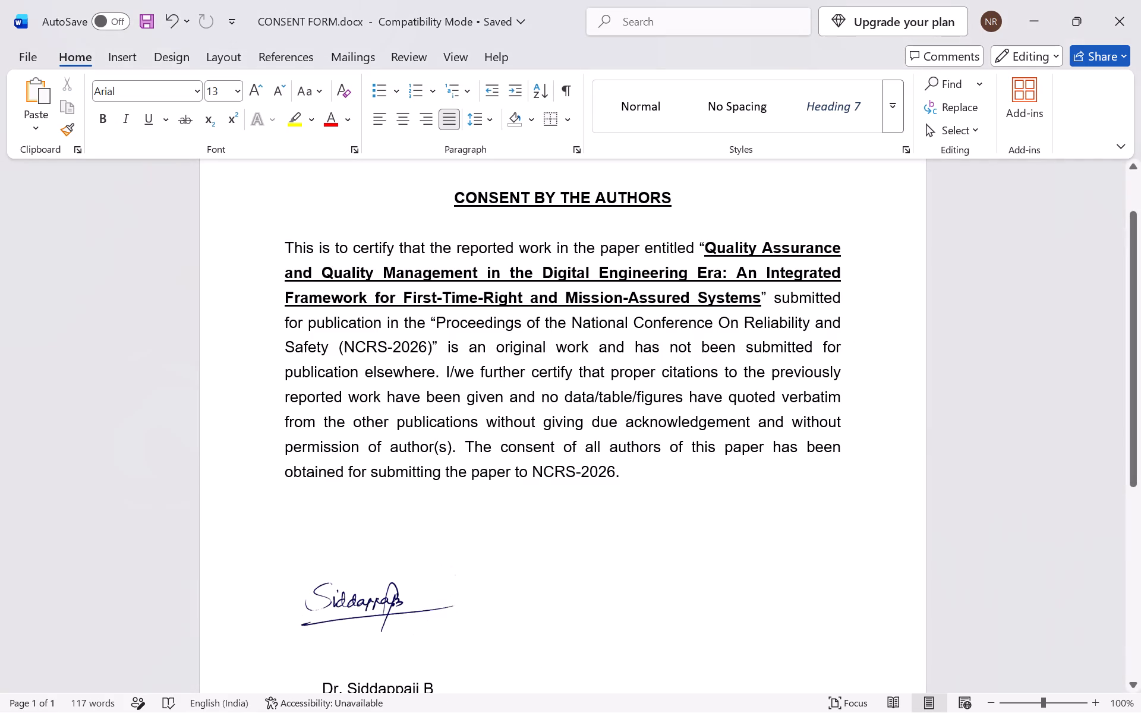
click(764, 299)
double_click(763, 299)
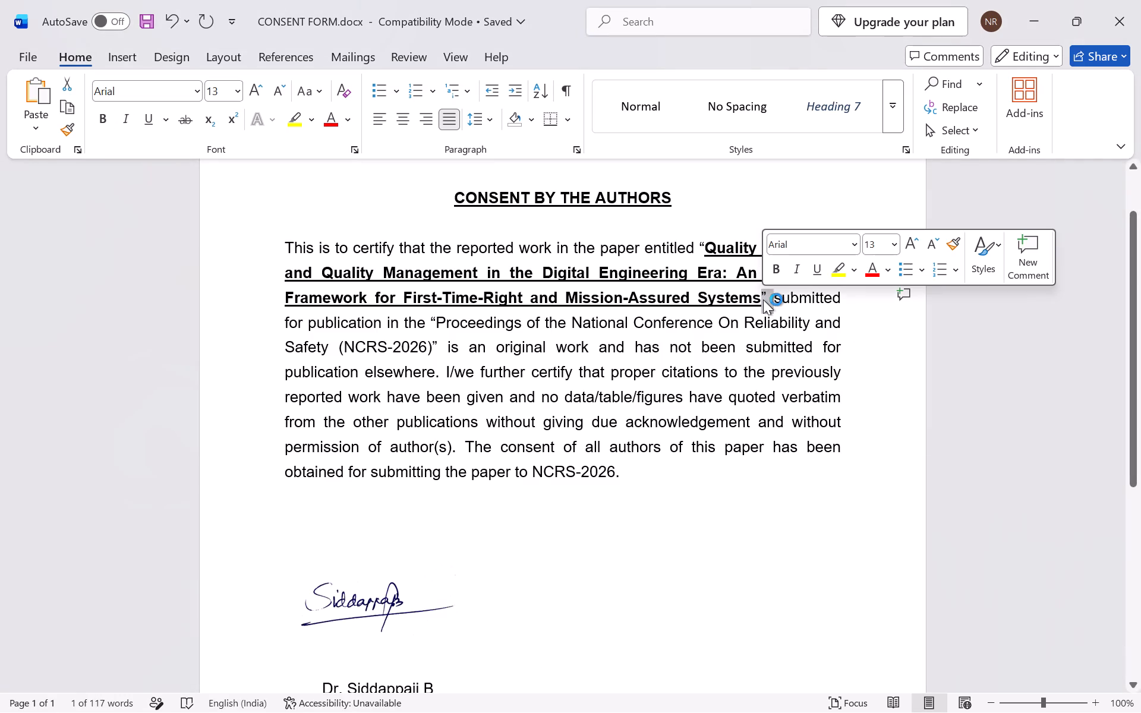
click(757, 302)
drag(759, 302, 702, 239)
right_click(725, 259)
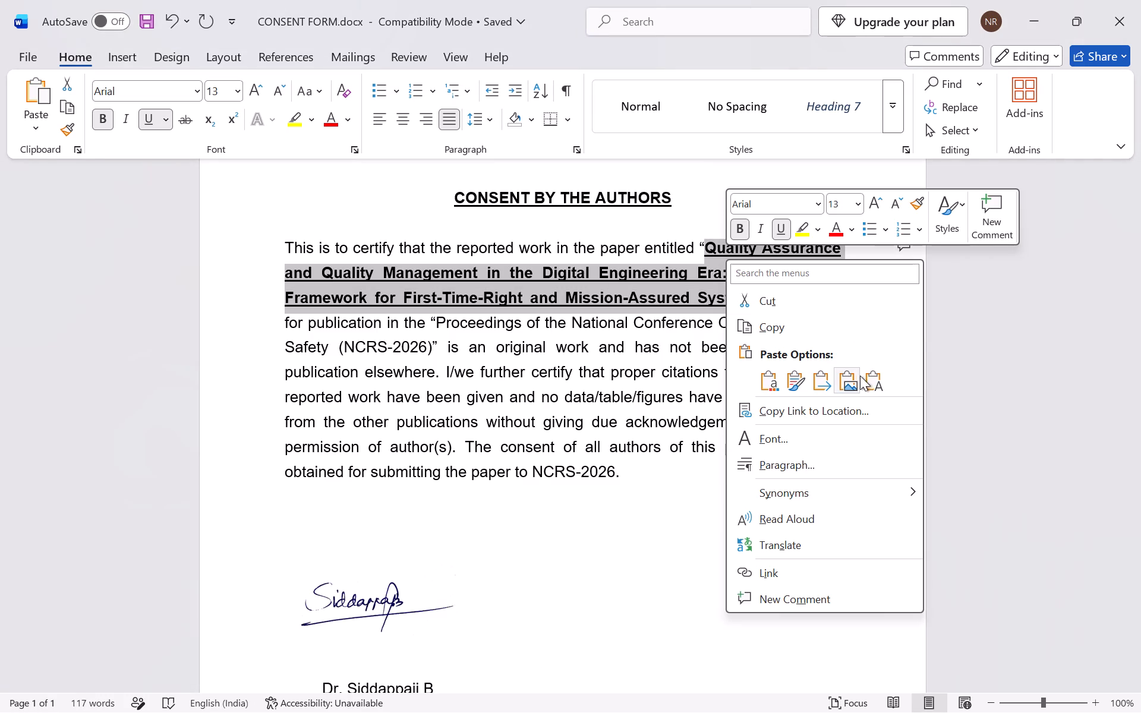
click(866, 377)
click(688, 427)
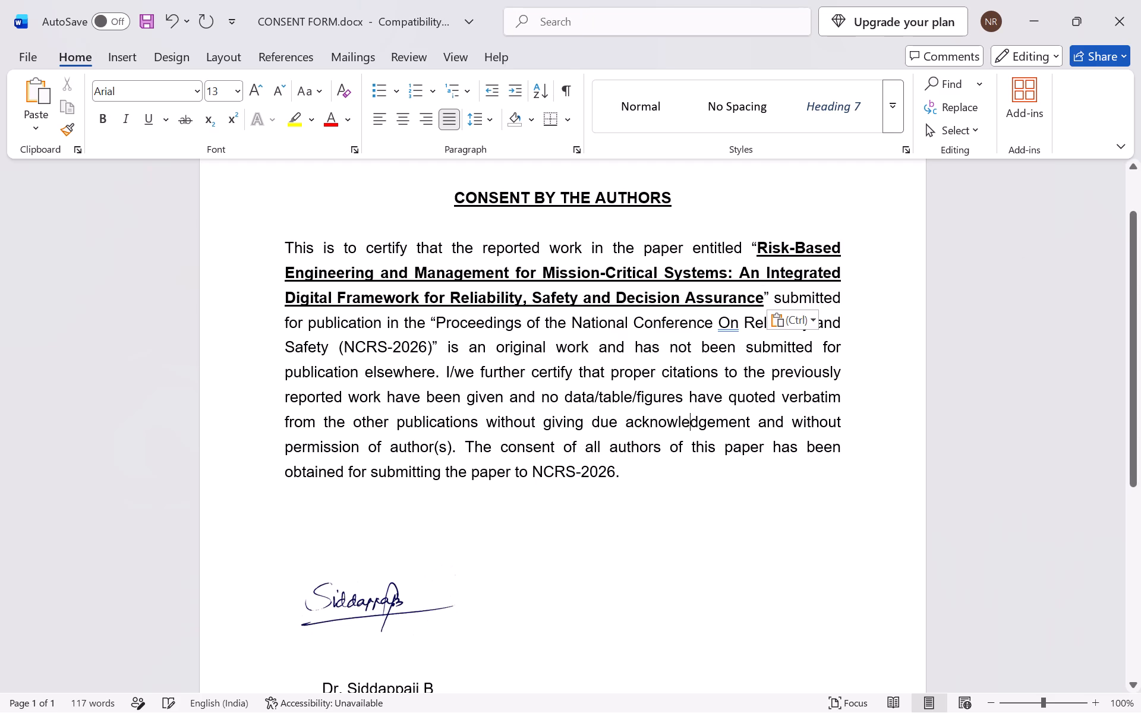
key(ctrl+s)
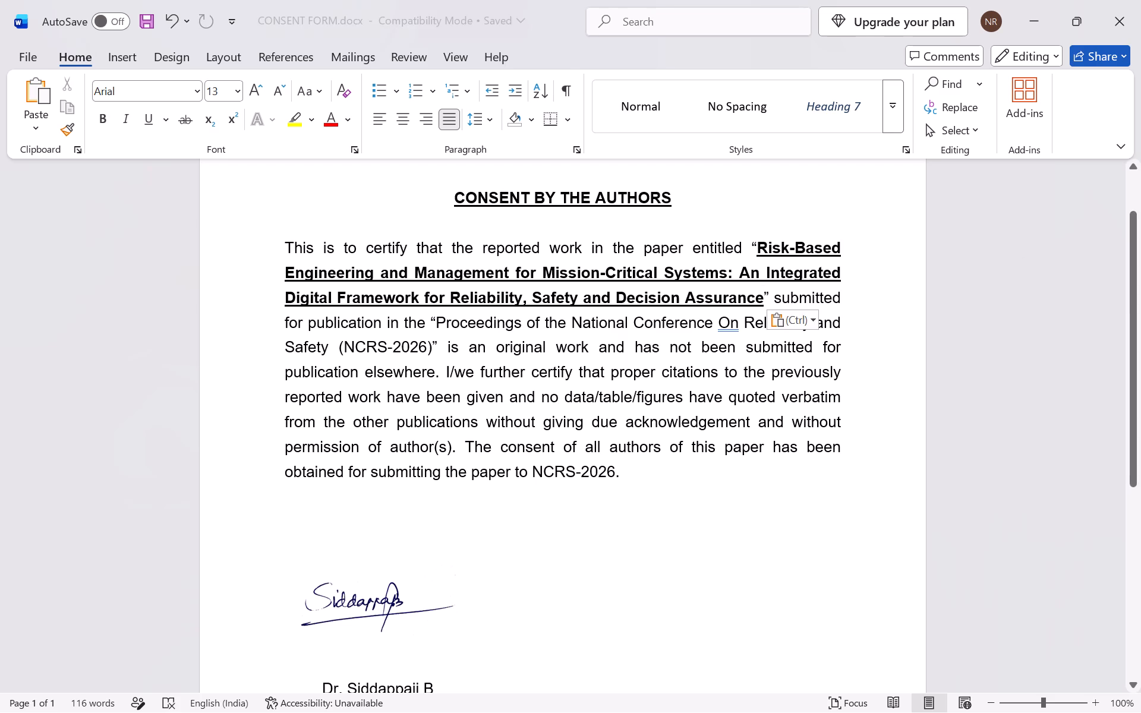
Export the consent form as a PDF named CONSENT FORM5.pdf in Downloads.
click(28, 51)
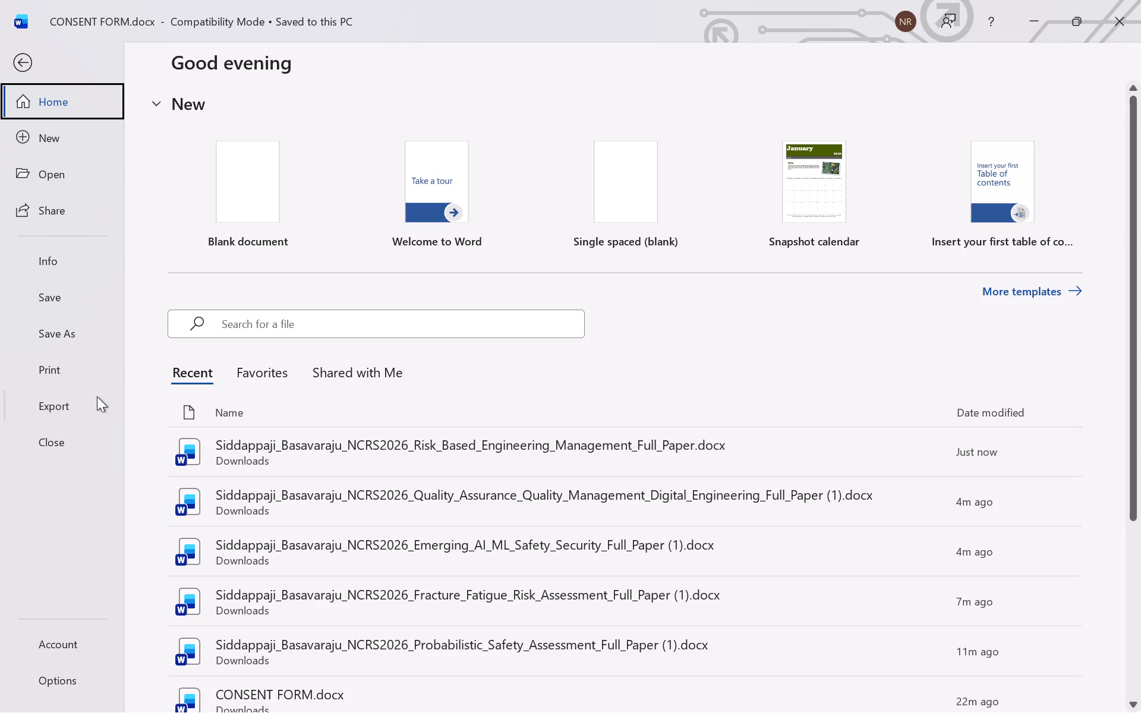
click(64, 412)
double_click(374, 106)
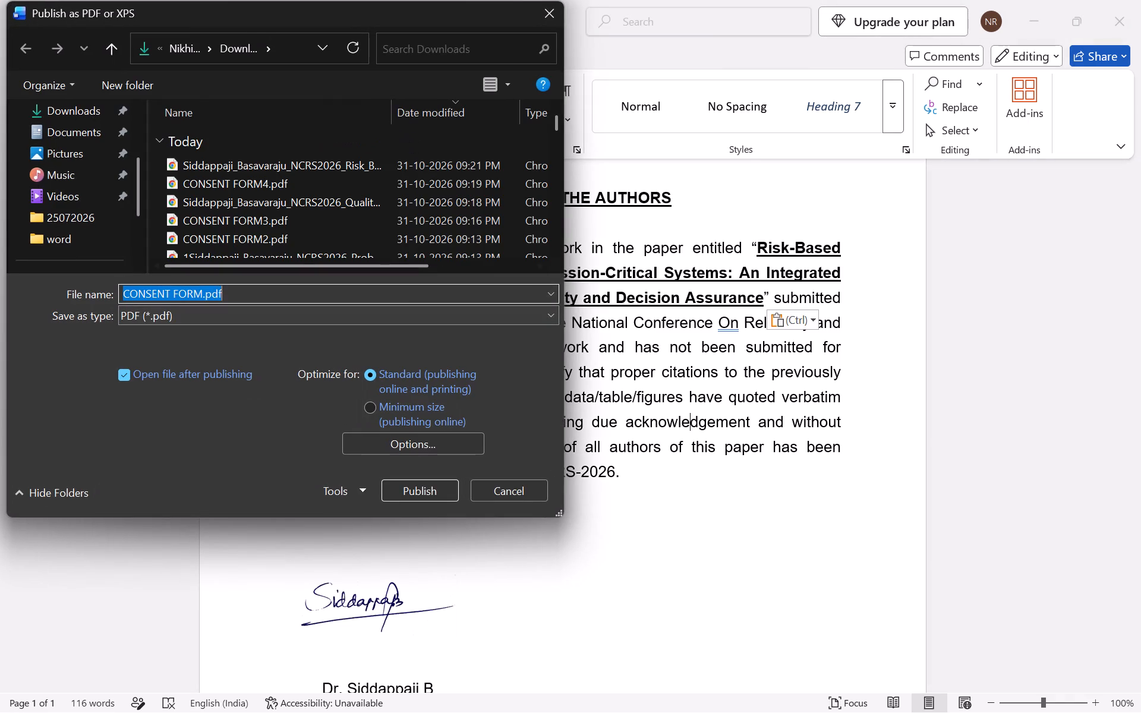
click(194, 295)
click(207, 299)
click(204, 296)
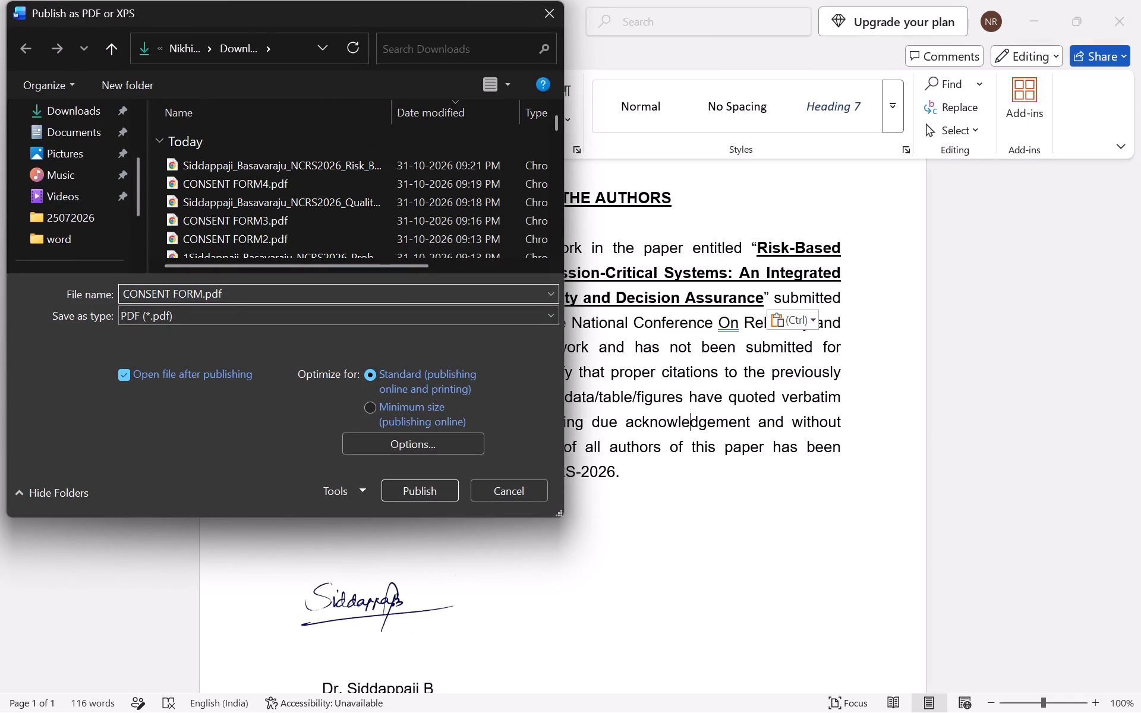
key(5)
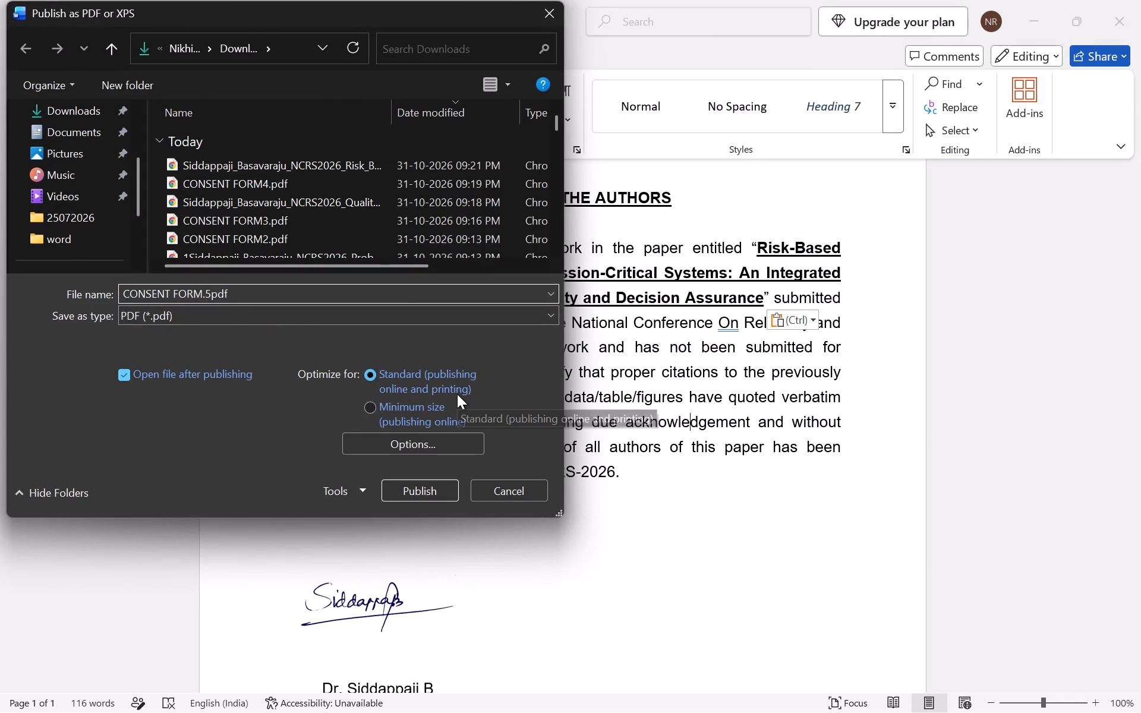
key(BackSpace)
key(Left)
key(5)
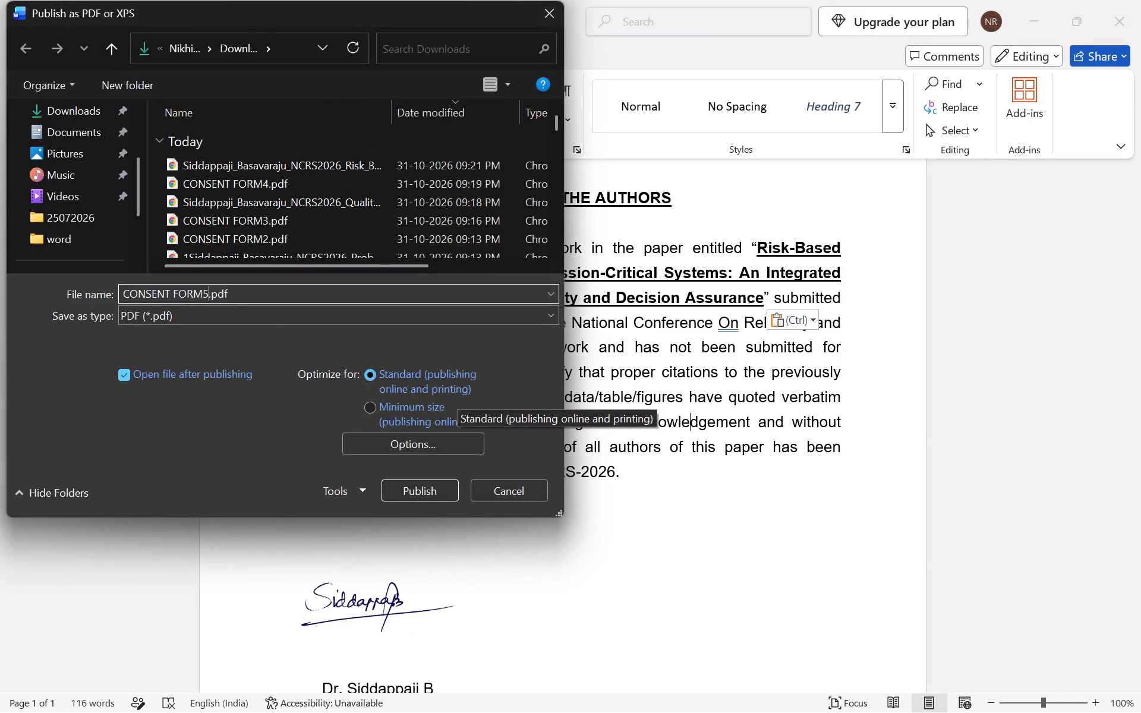
click(454, 493)
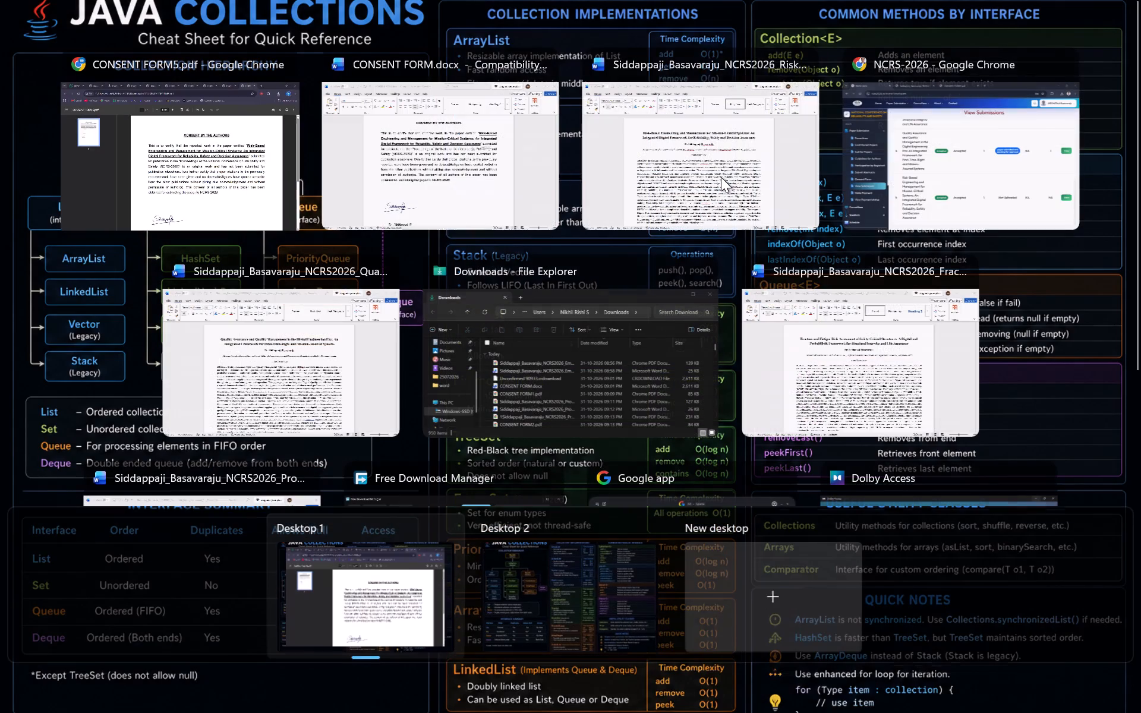
In Chrome, open the NCRS-2026 Risk-Based Engineering submission and upload CONSENT FORM5.pdf as its consent attachment.
click(973, 159)
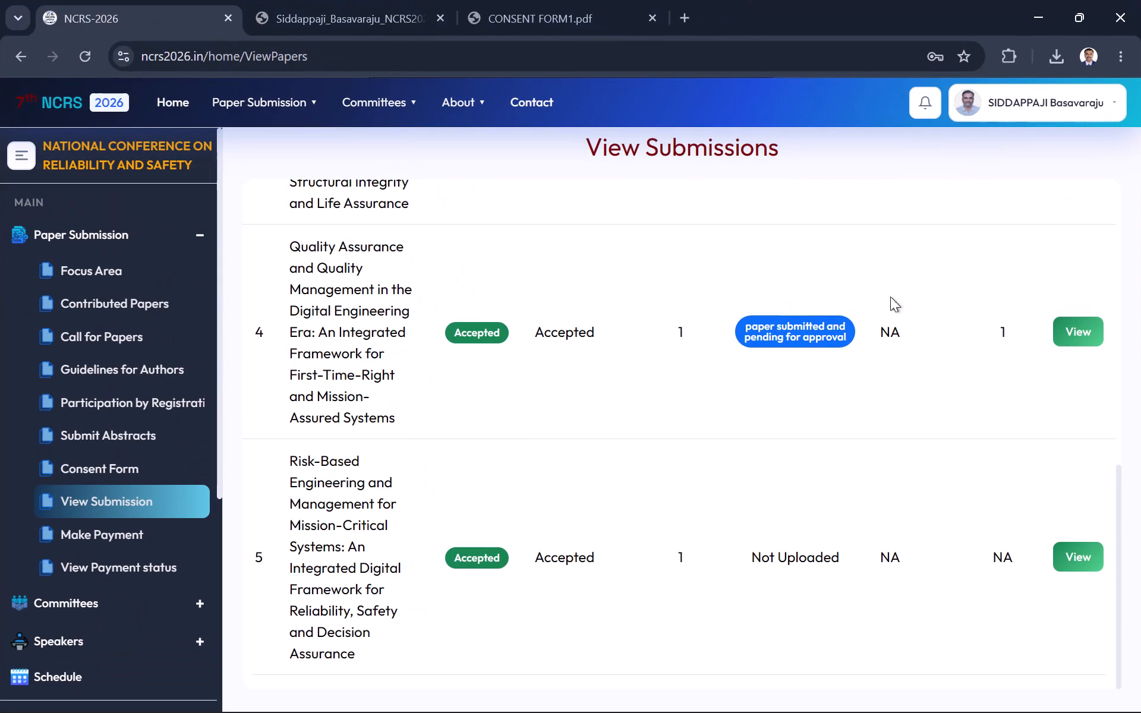
scroll(858, 367, down, 2)
click(1096, 563)
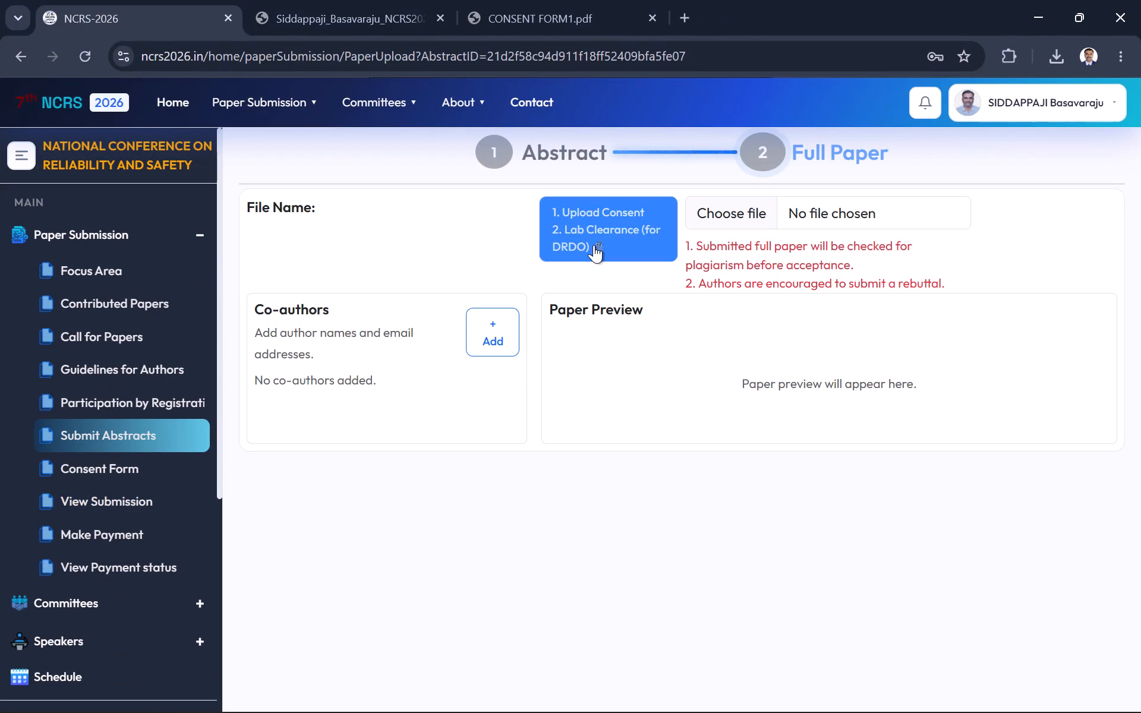
click(594, 245)
click(588, 411)
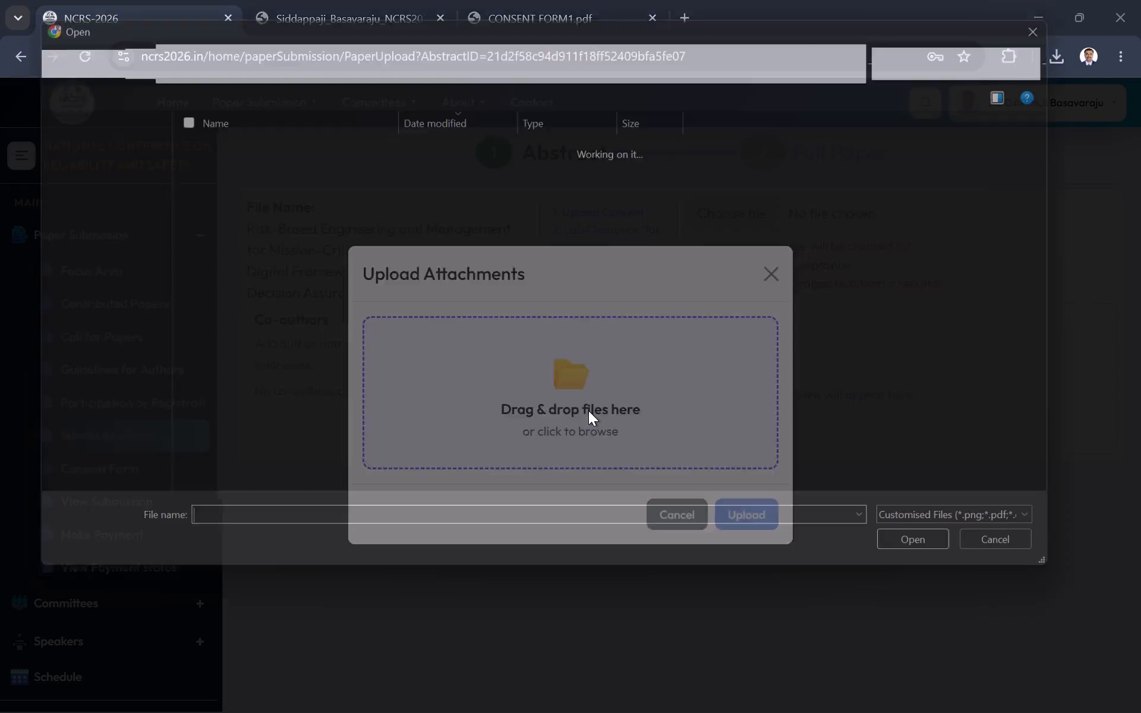
double_click(326, 158)
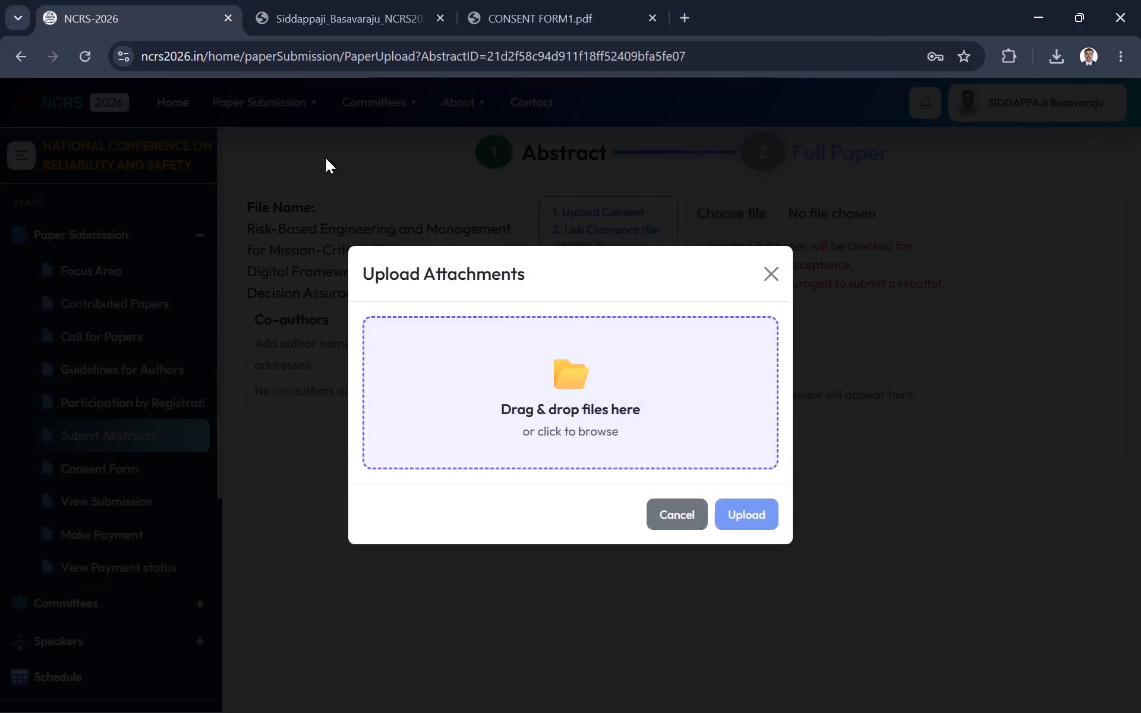
click(746, 564)
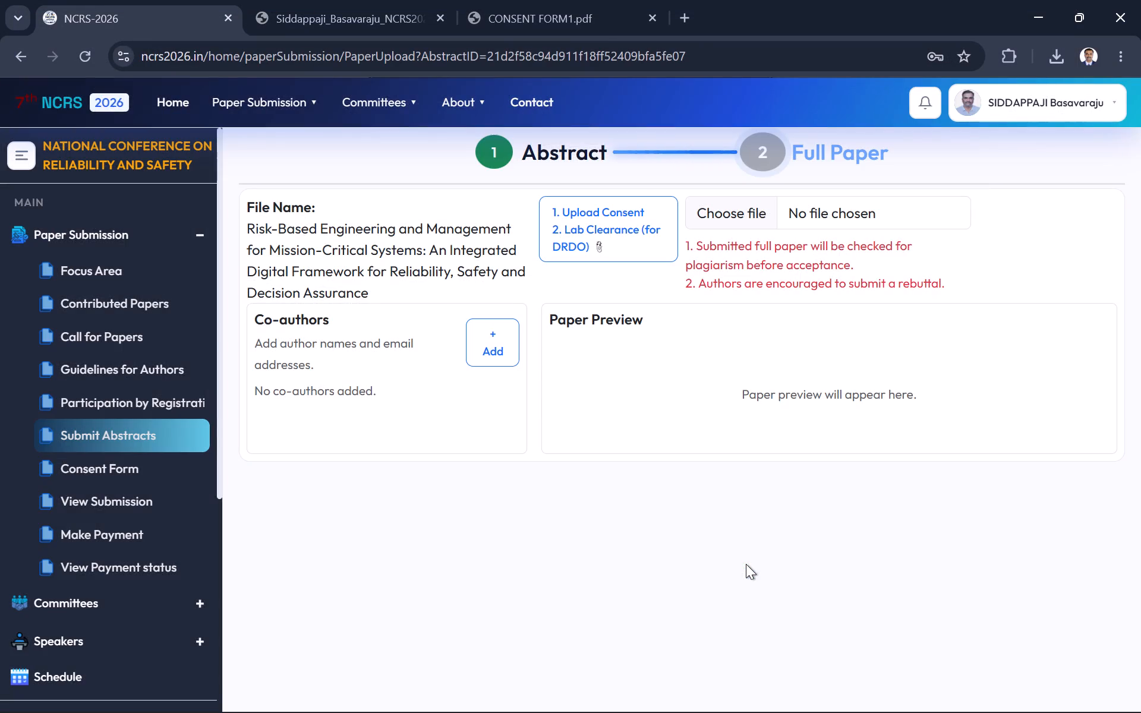
Choose the Risk-Based Engineering Management full paper Word document from Downloads and generate its paper preview.
click(729, 168)
click(740, 217)
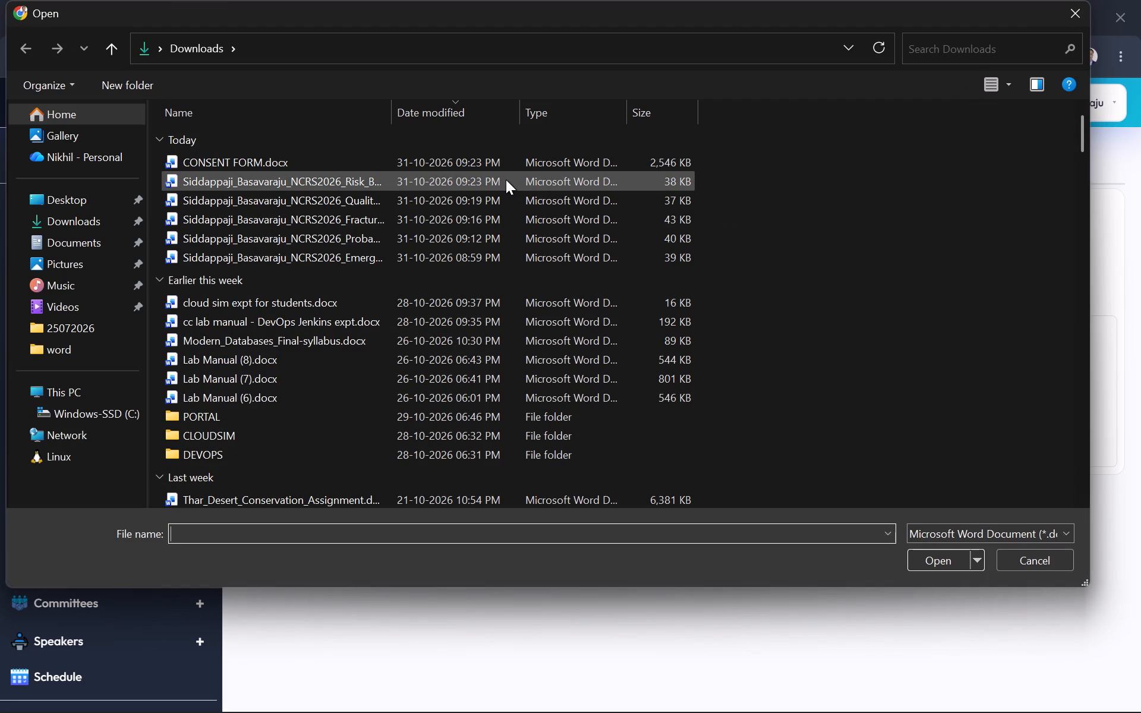
double_click(506, 179)
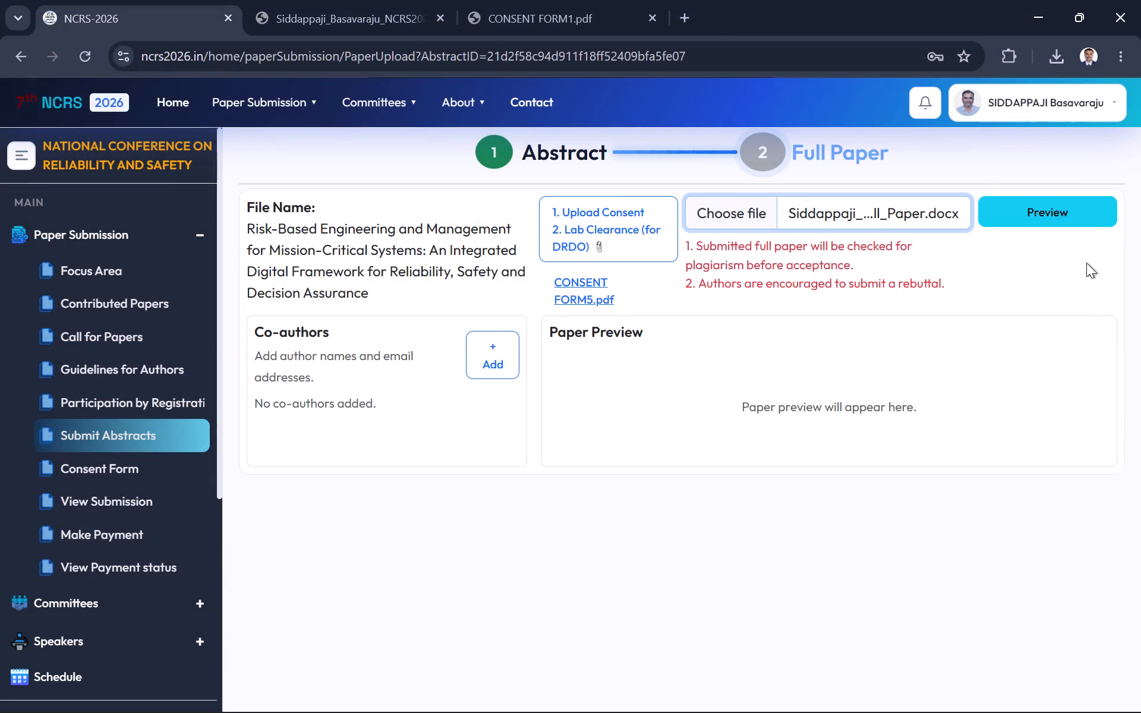
click(1050, 207)
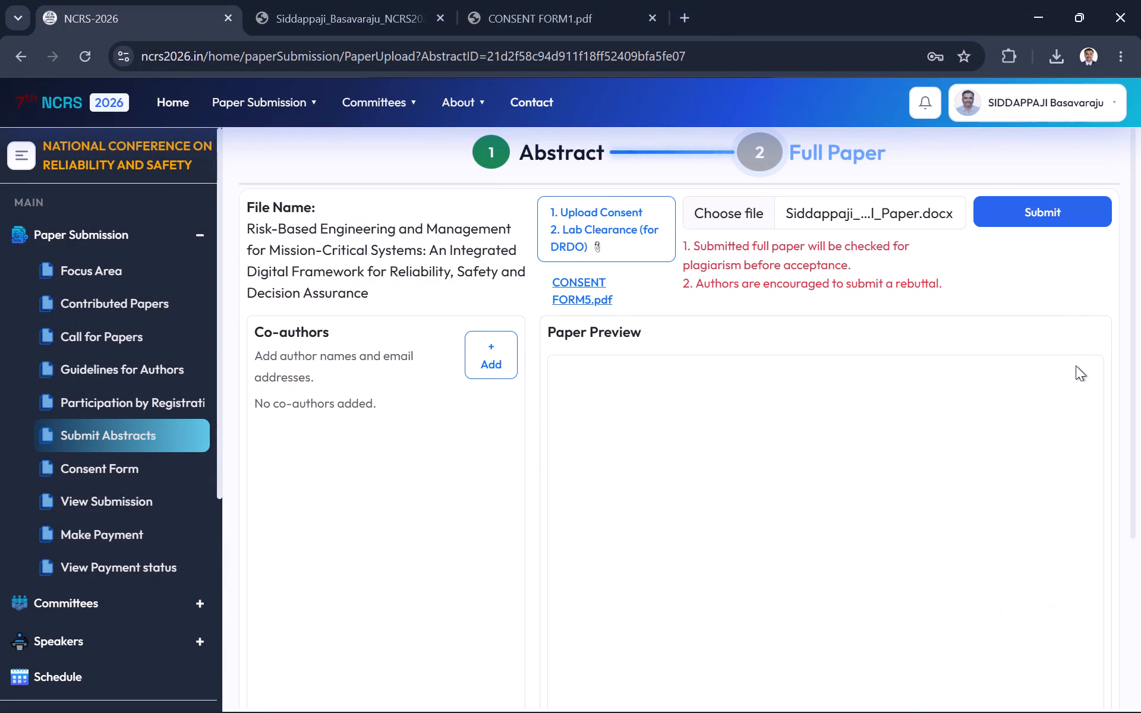
Review the pages of the Risk-Based Engineering paper in the submission preview.
scroll(1140, 353, down, 1)
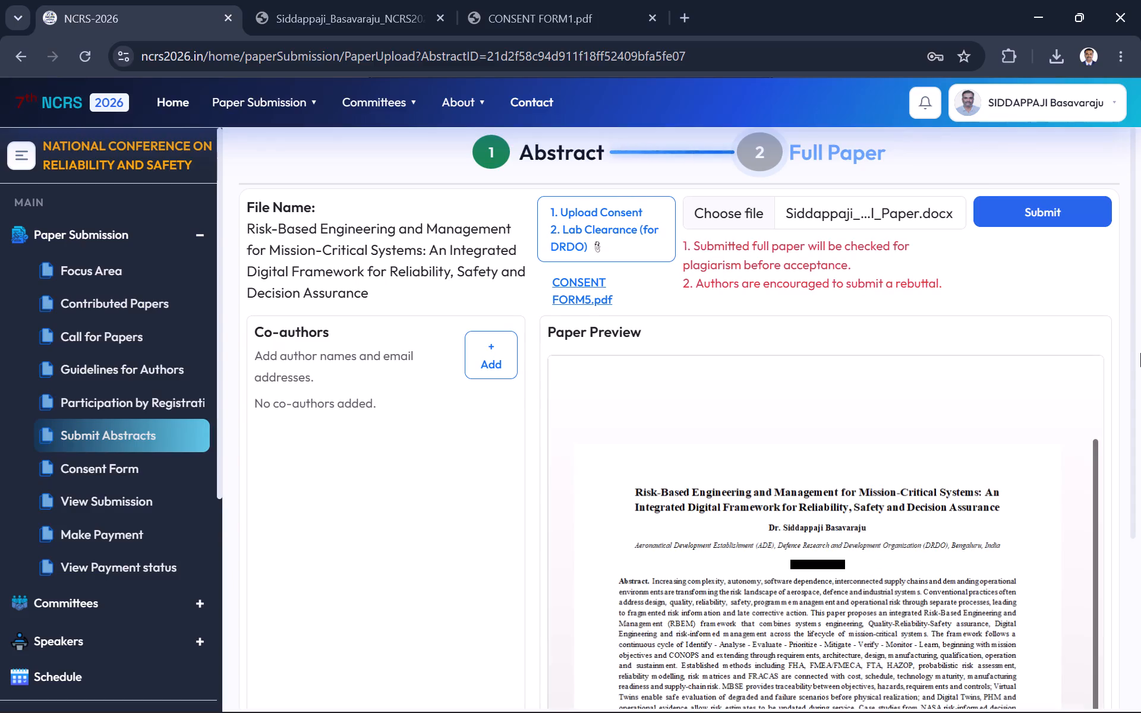
scroll(1110, 348, down, 3)
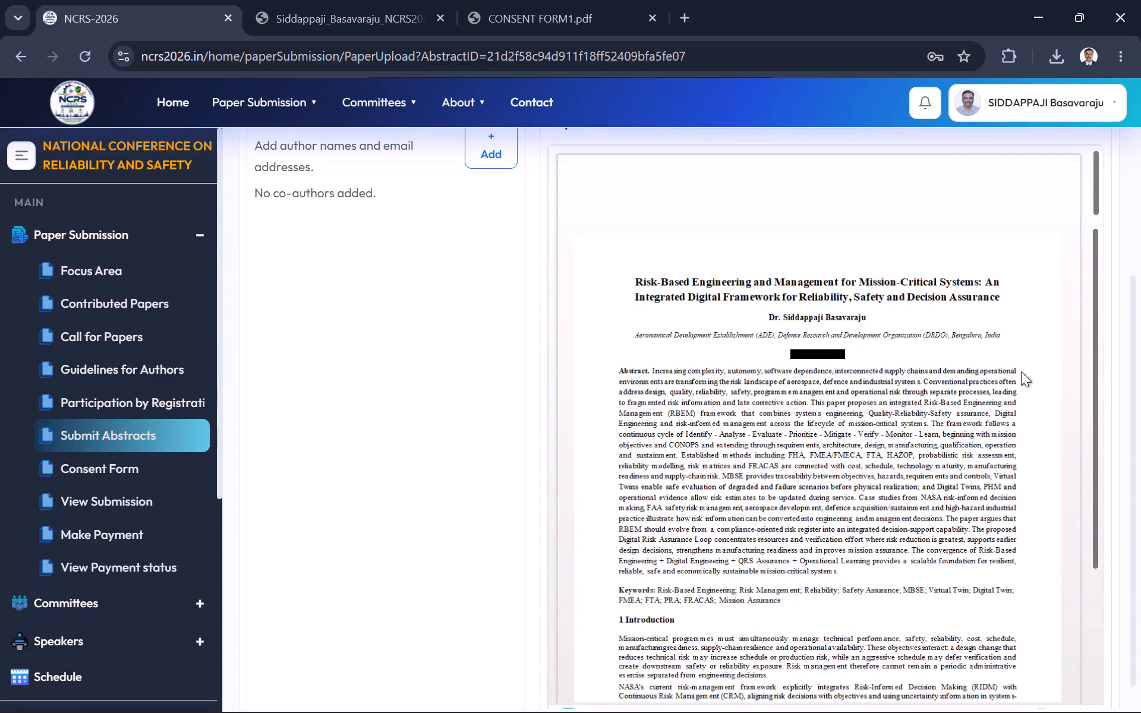
scroll(1006, 375, down, 16)
scroll(1006, 375, up, 2)
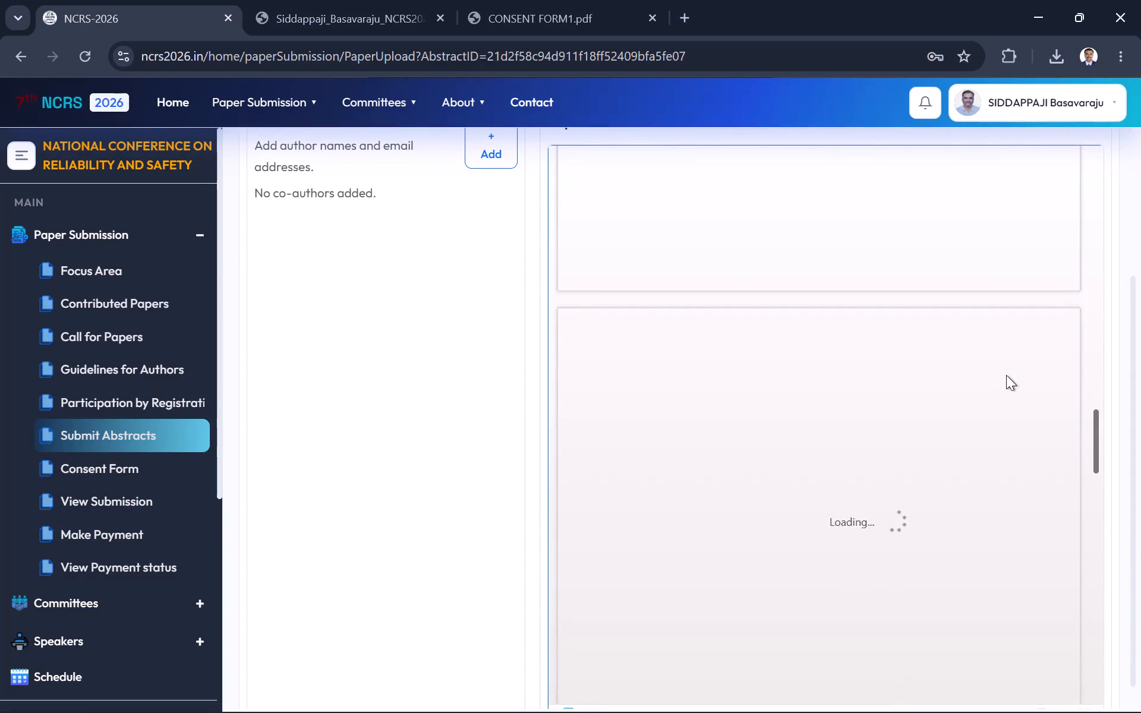
scroll(1006, 375, up, 4)
scroll(1006, 375, down, 10)
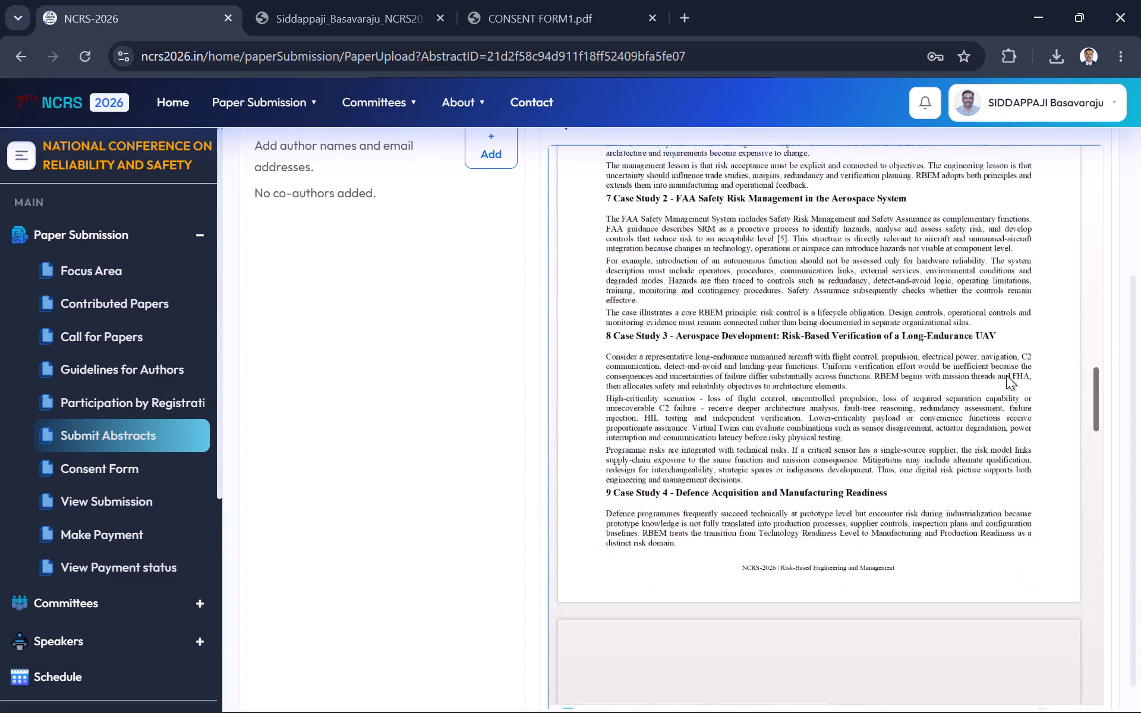
scroll(1006, 375, down, 12)
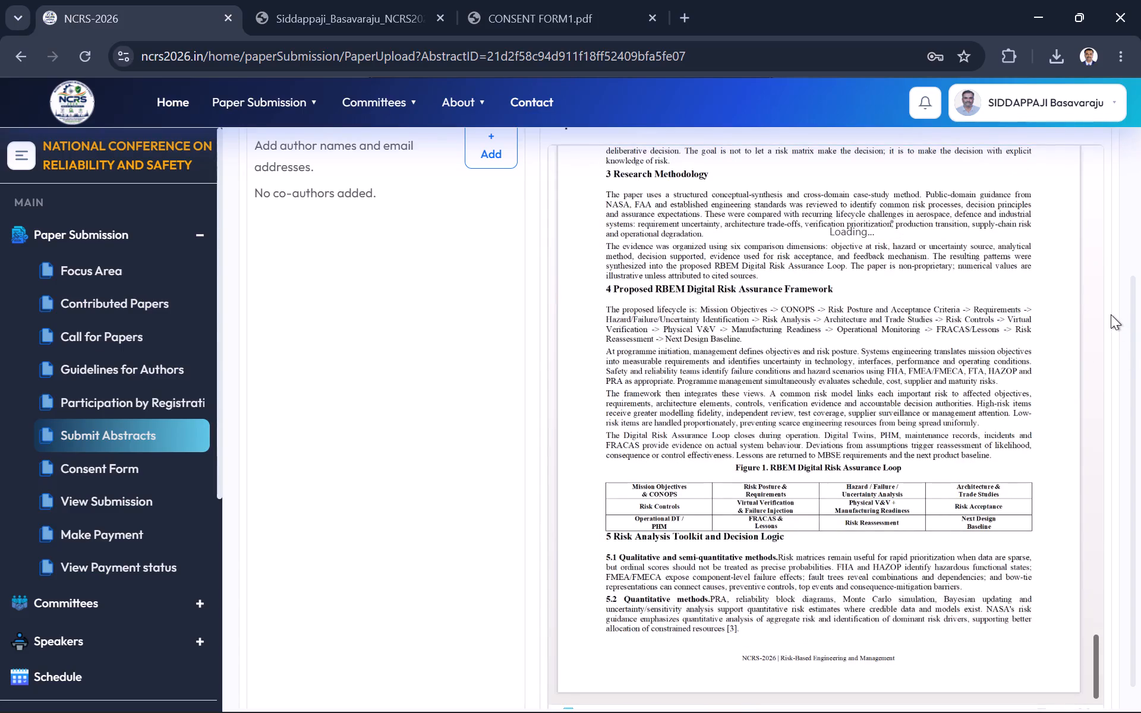
Submit the previewed Risk-Based Engineering full paper to NCRS-2026.
scroll(1111, 314, up, 2)
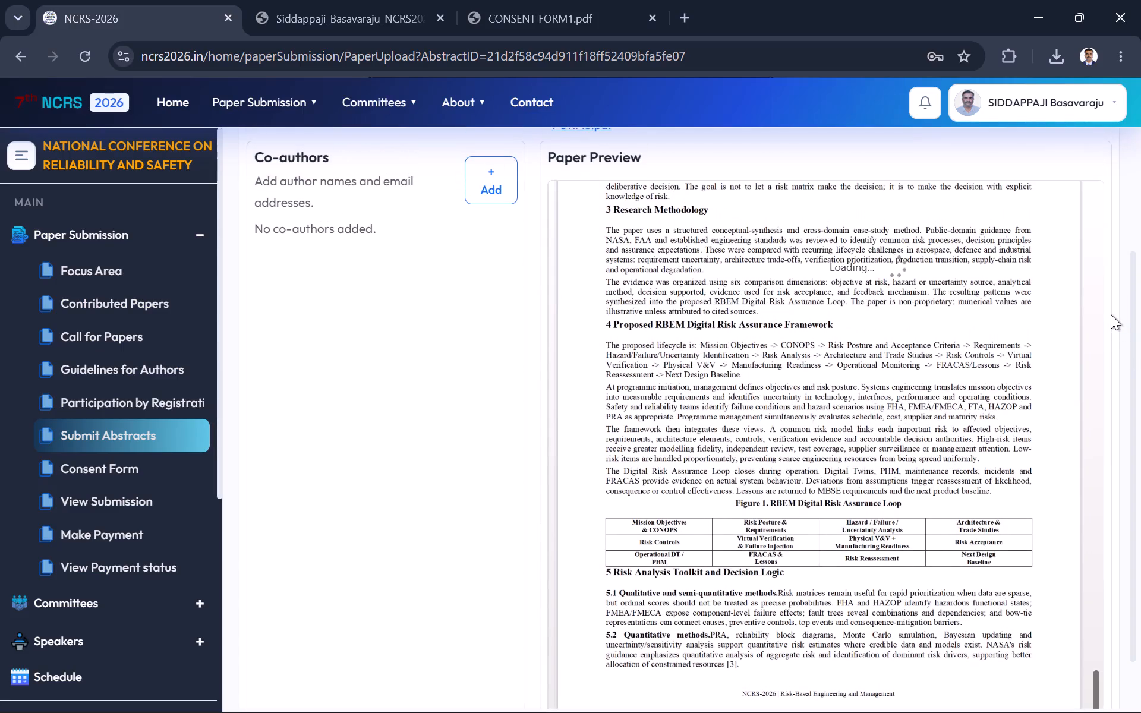
scroll(1111, 314, up, 10)
click(1059, 213)
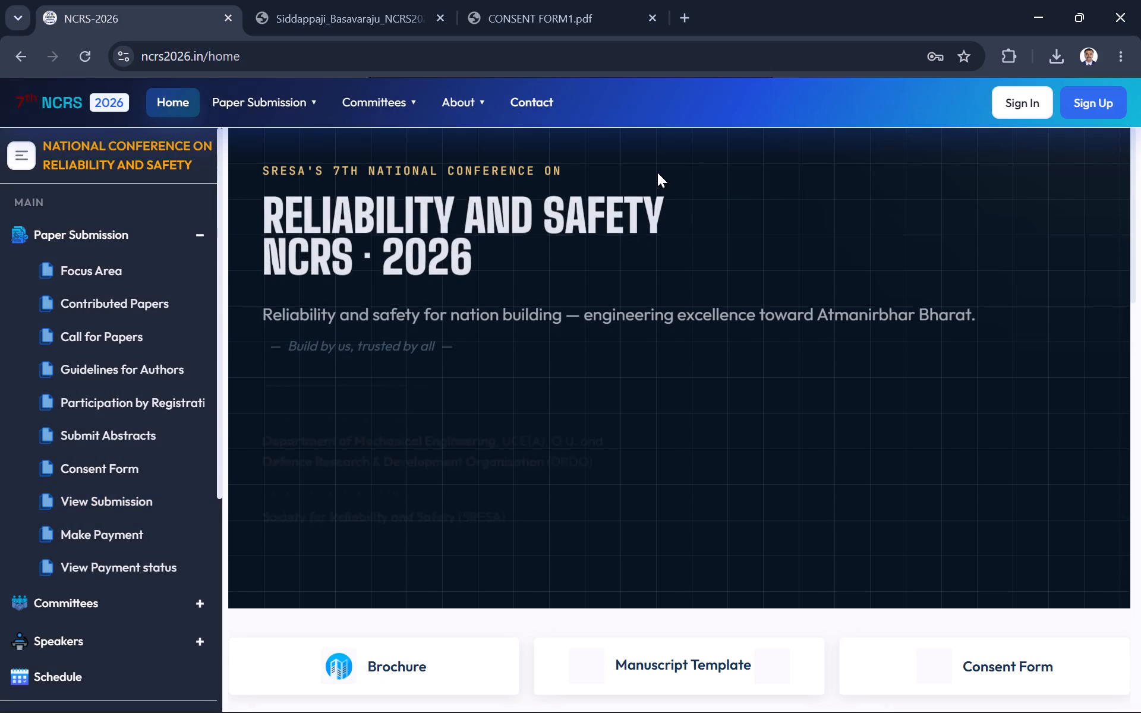